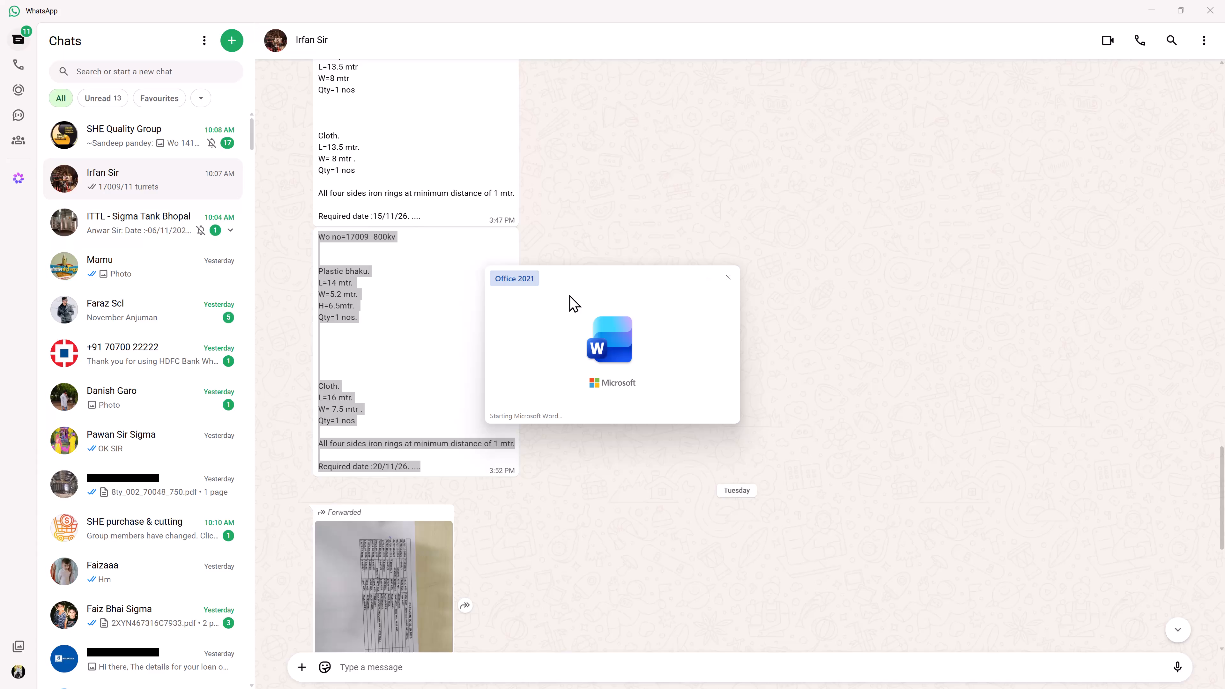
# Create a blank document in Word and paste the copied work order text into it.
pyautogui.click(160, 138)
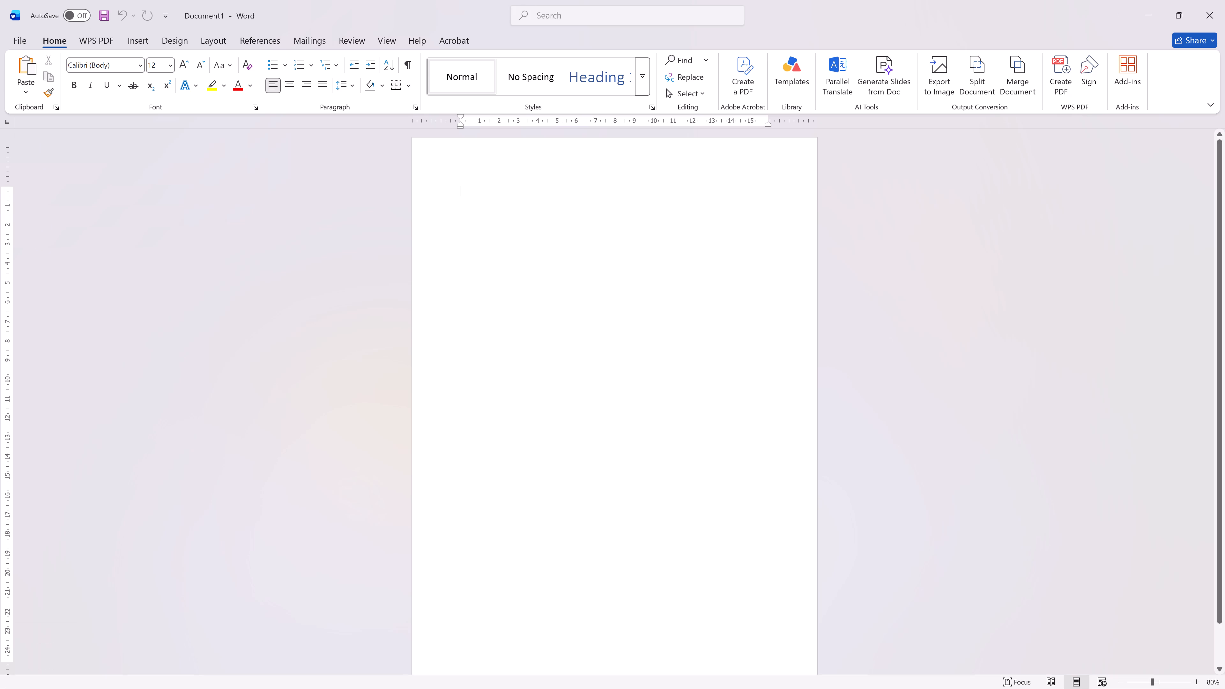
pyautogui.hotkey('ctrl', 'v')
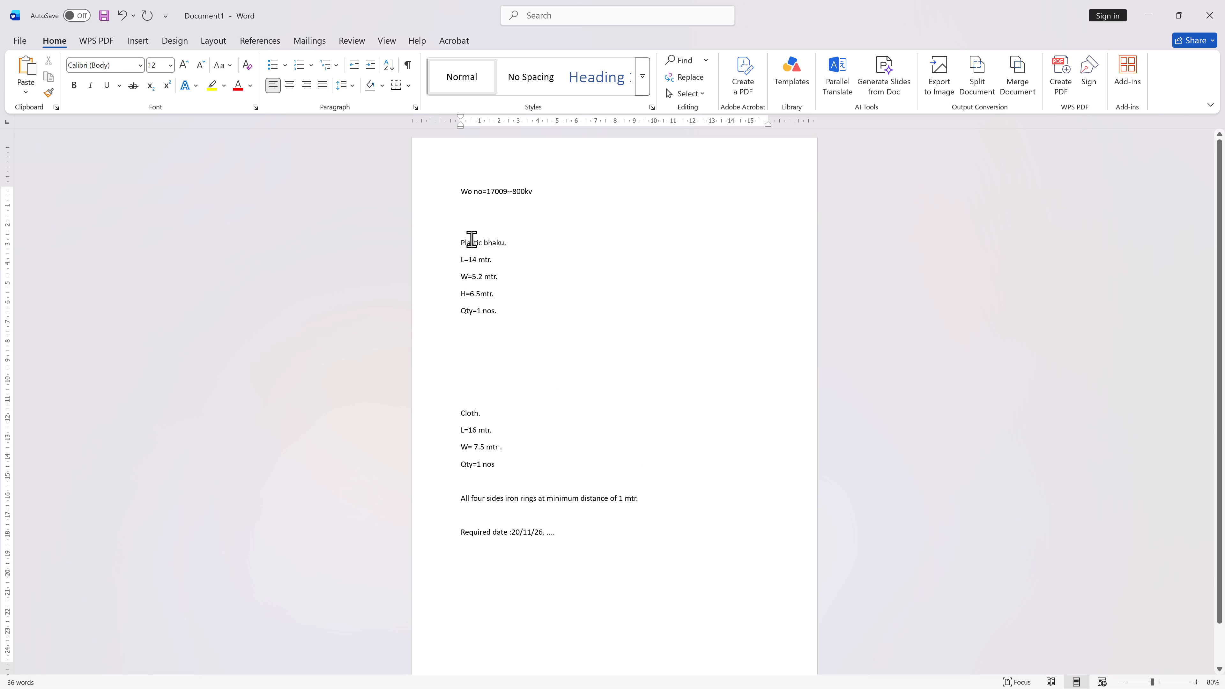
# Centre the heading line "Wo no=17009--800kv".
pyautogui.click(461, 189)
pyautogui.click(290, 87)
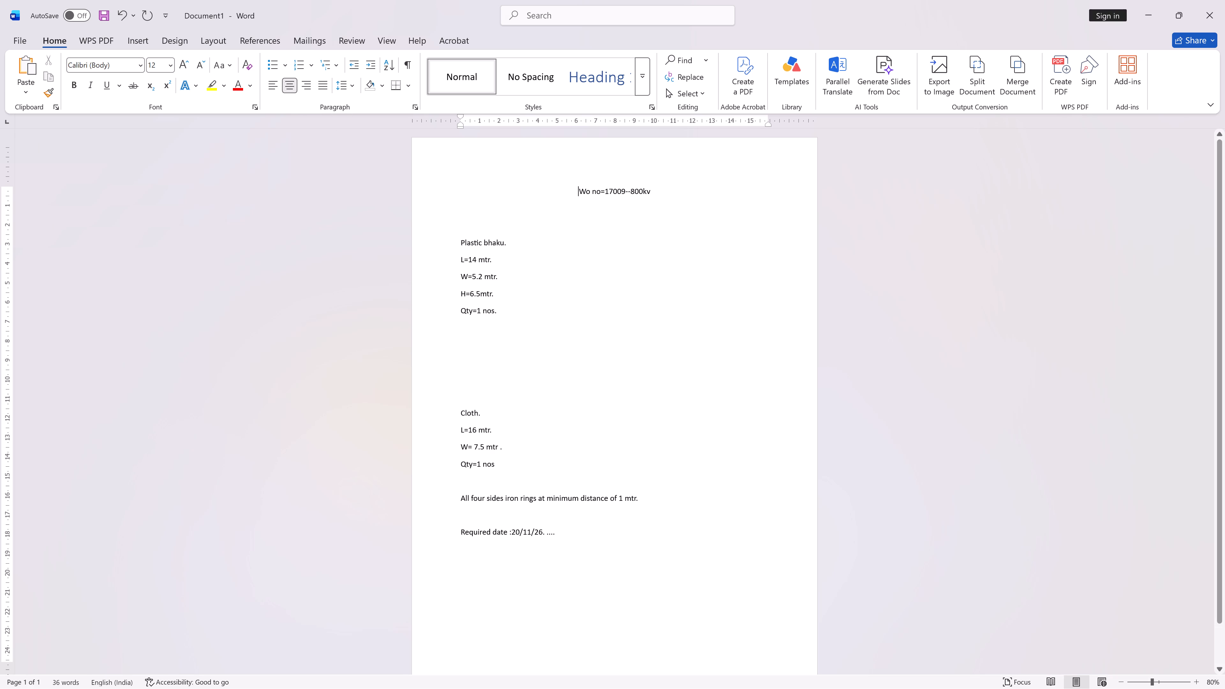
# Delete the blank lines above "Plastic bhaku.", "All four sides iron rings" and "Required date", and three of those above "Cloth.".
pyautogui.click(459, 242)
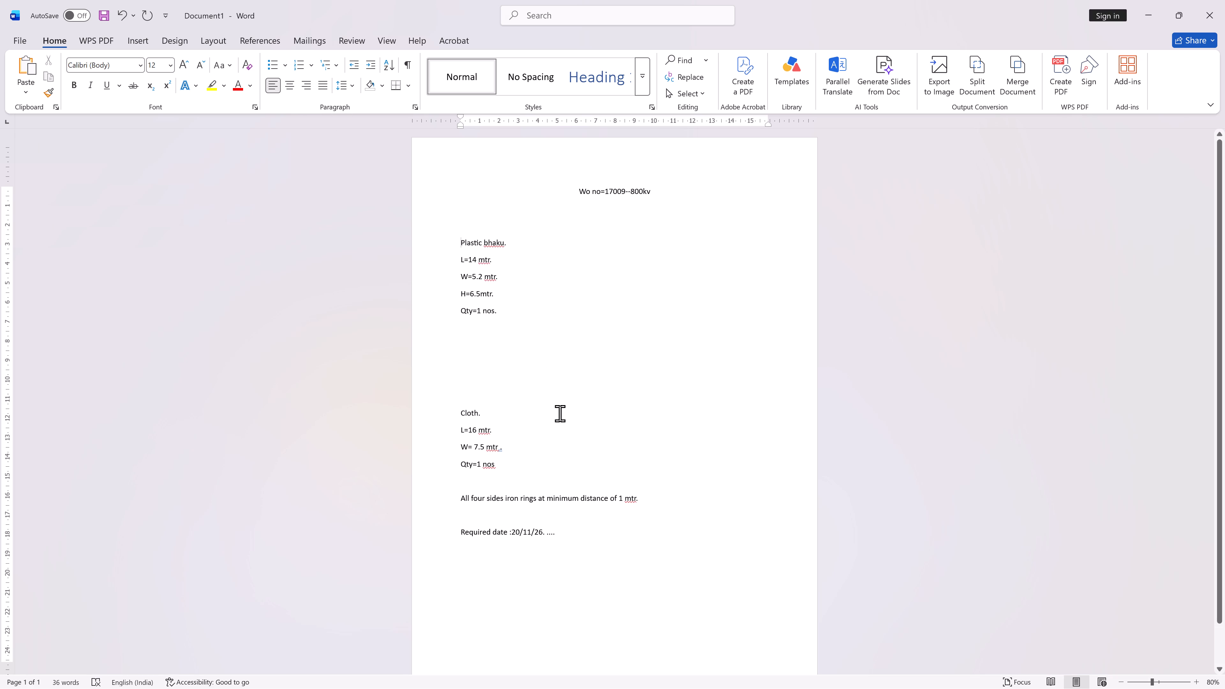
pyautogui.press('BackSpace')
pyautogui.press('BackSpace')
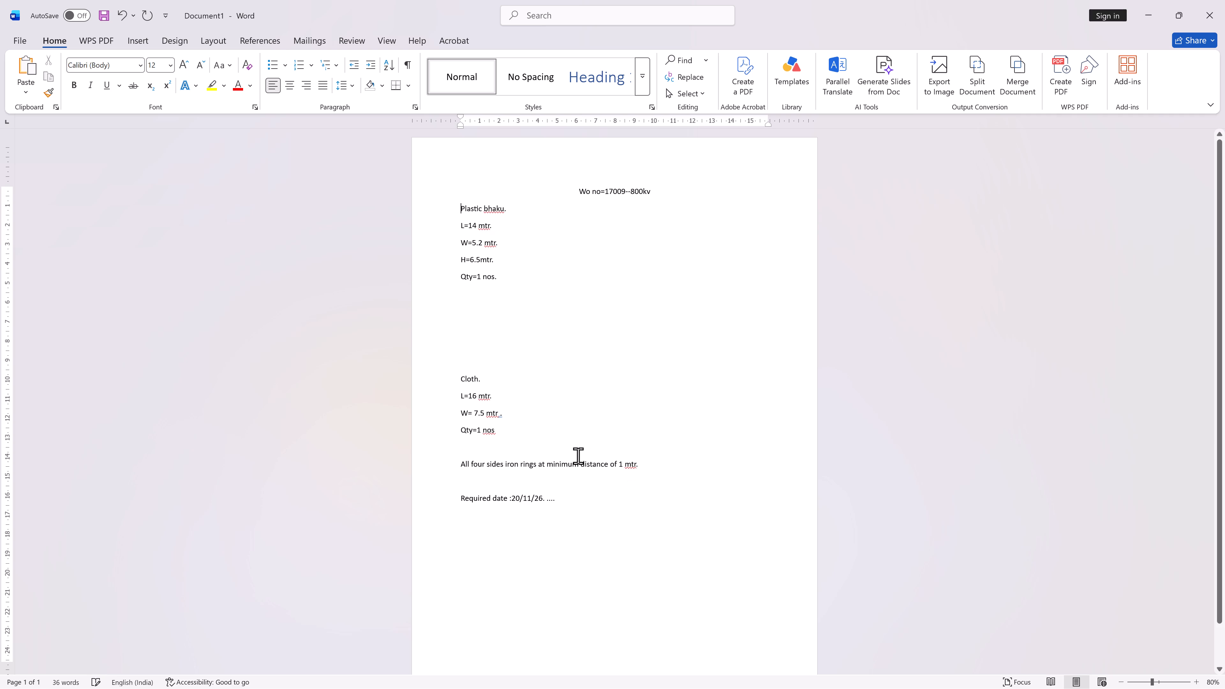
pyautogui.click(460, 377)
pyautogui.press('BackSpace')
pyautogui.press('BackSpace')
pyautogui.press('BackSpace')
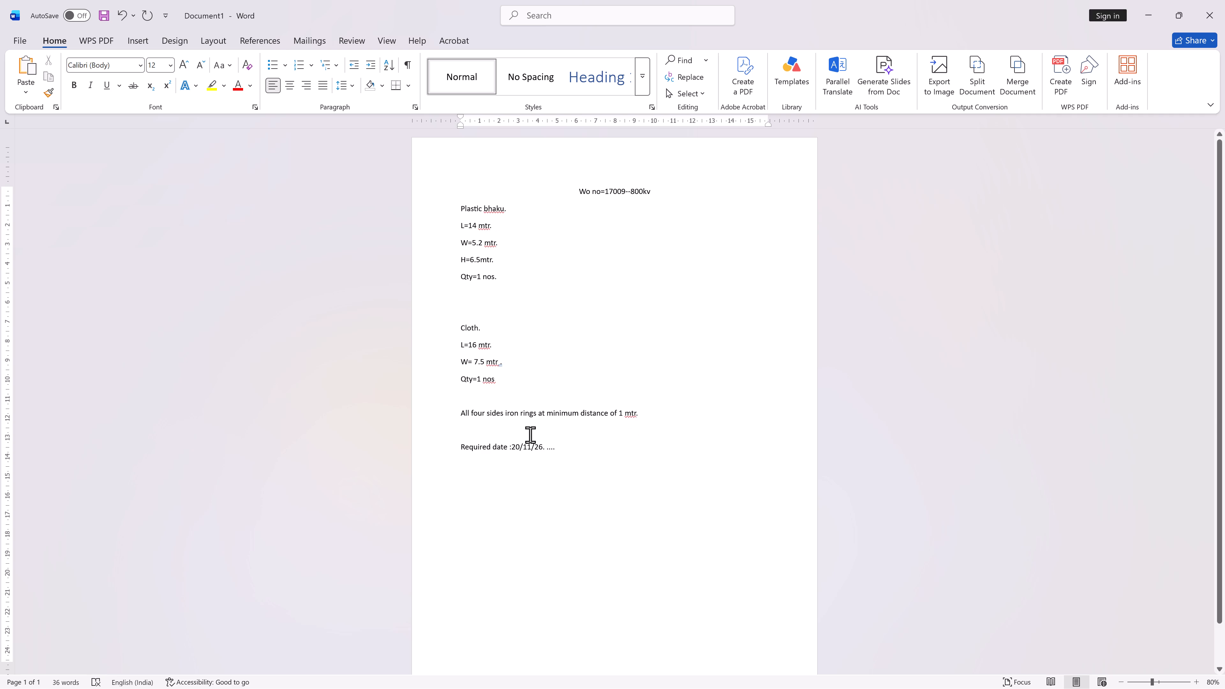
pyautogui.click(457, 415)
pyautogui.press('BackSpace')
pyautogui.click(451, 426)
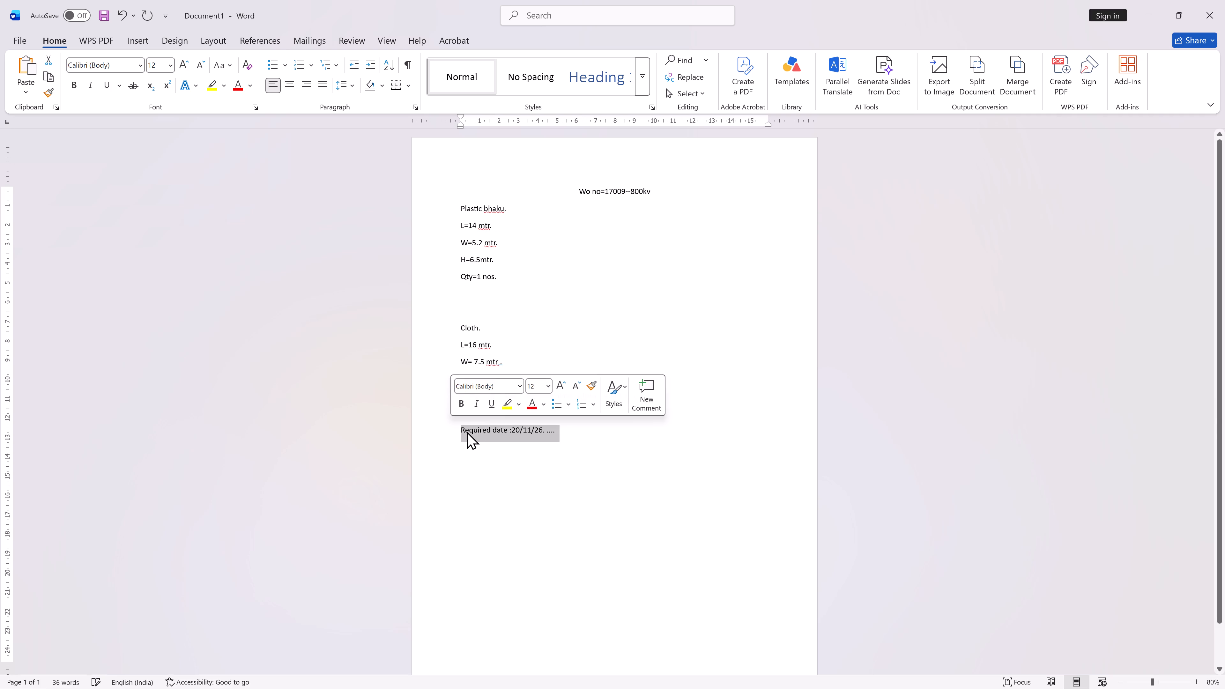
pyautogui.click(467, 431)
pyautogui.click(456, 430)
pyautogui.press('BackSpace')
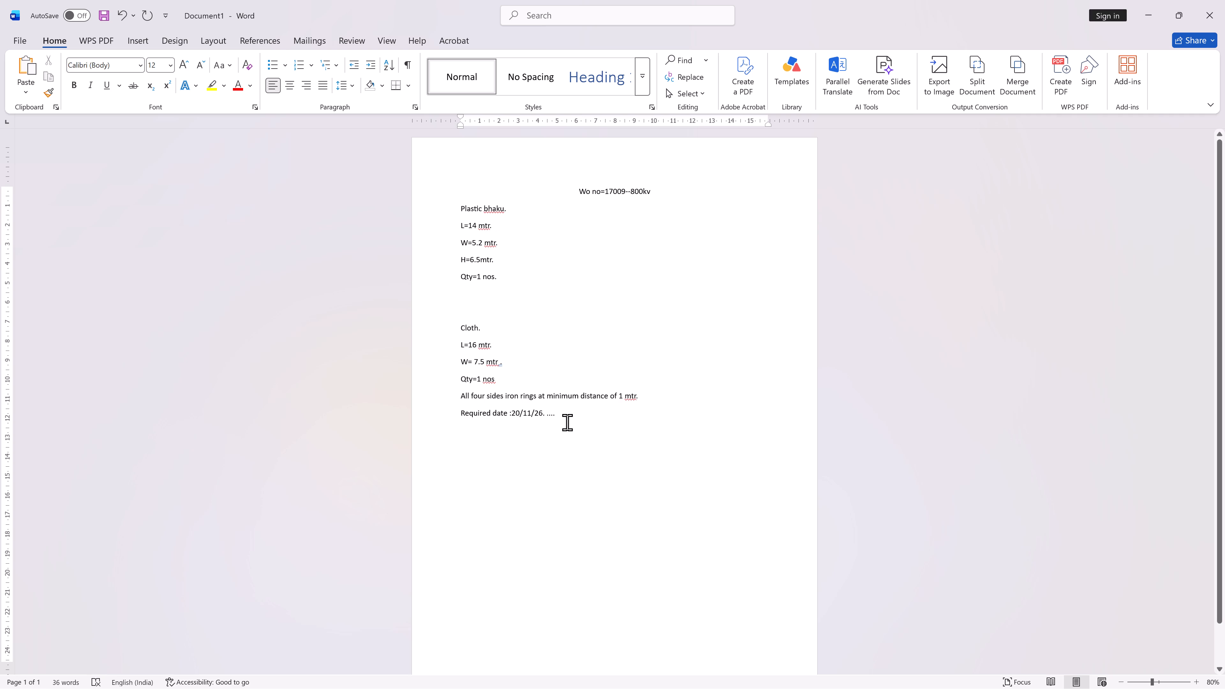
# Enlarge the font of the entire document text to 22 pt.
pyautogui.moveTo(567, 422); pyautogui.dragTo(433, 194)
pyautogui.tripleClick(186, 60)
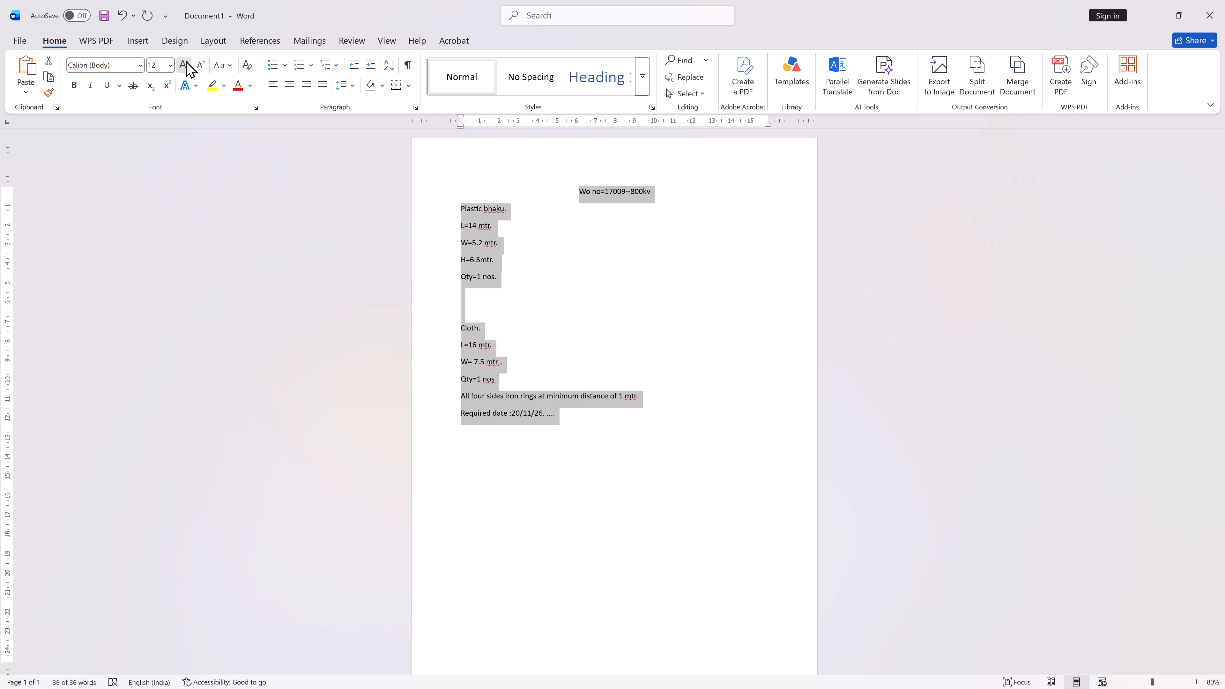
pyautogui.doubleClick(185, 61)
pyautogui.click(671, 315)
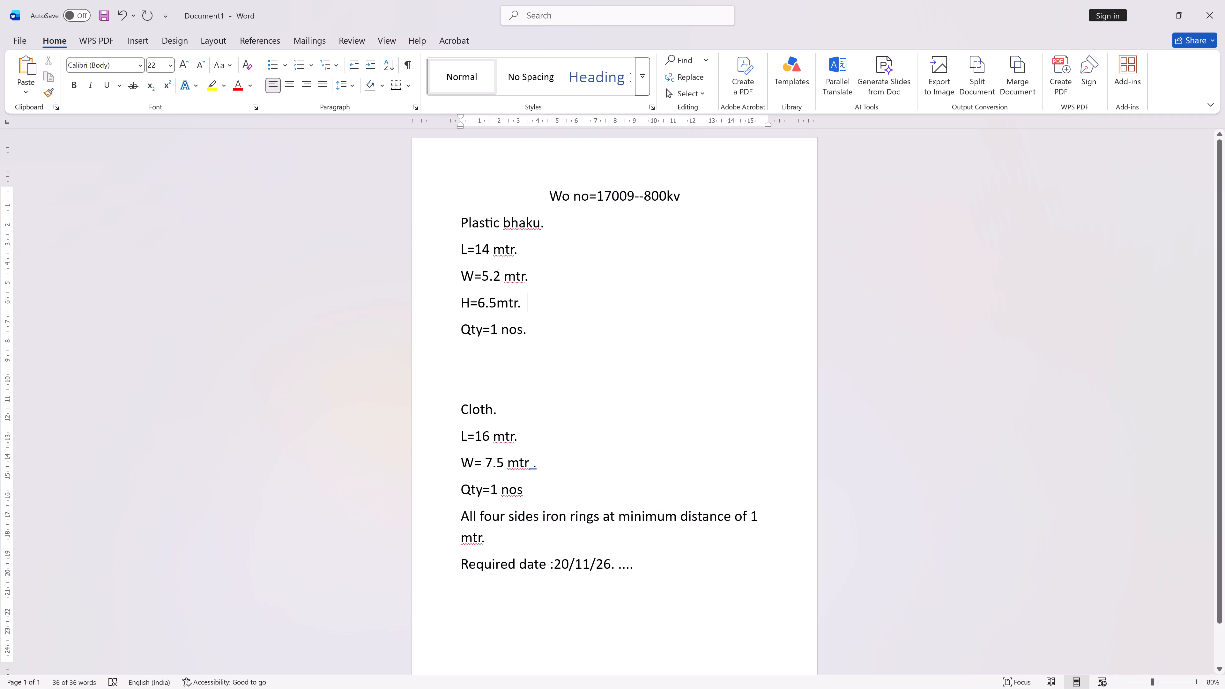
# Open the print settings and apply a profile in the RICOH M 2310NSeries GDI printer's properties.
pyautogui.hotkey('ctrl', 'p')
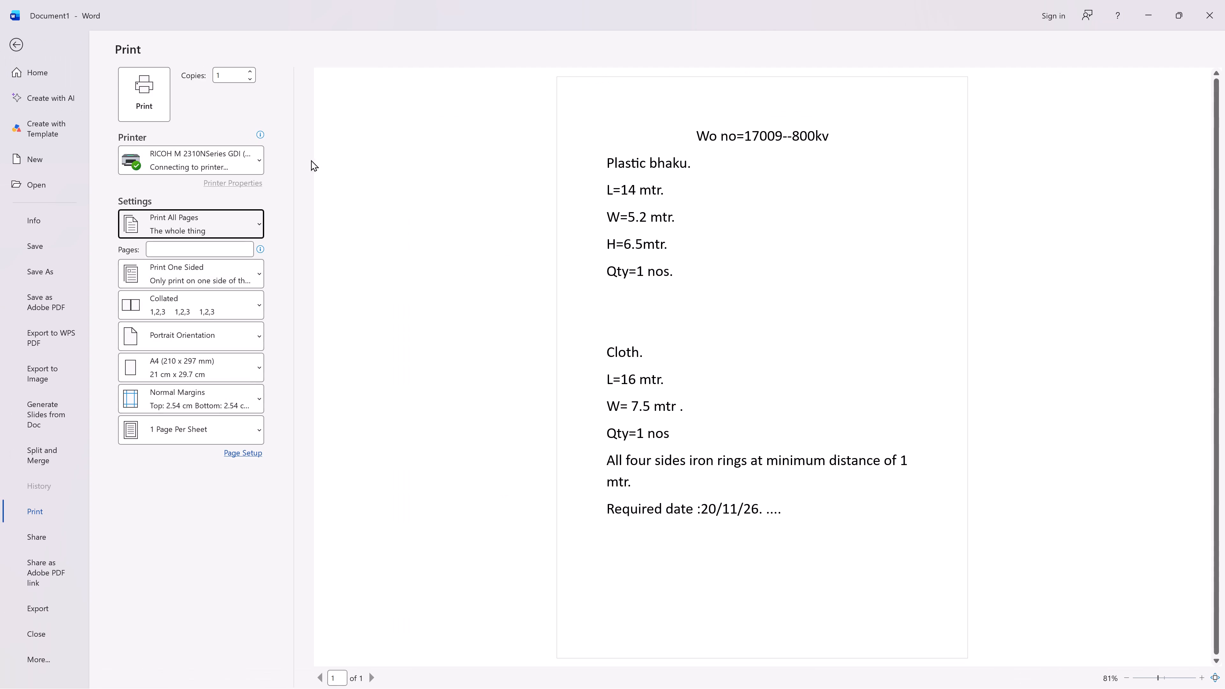
pyautogui.click(242, 184)
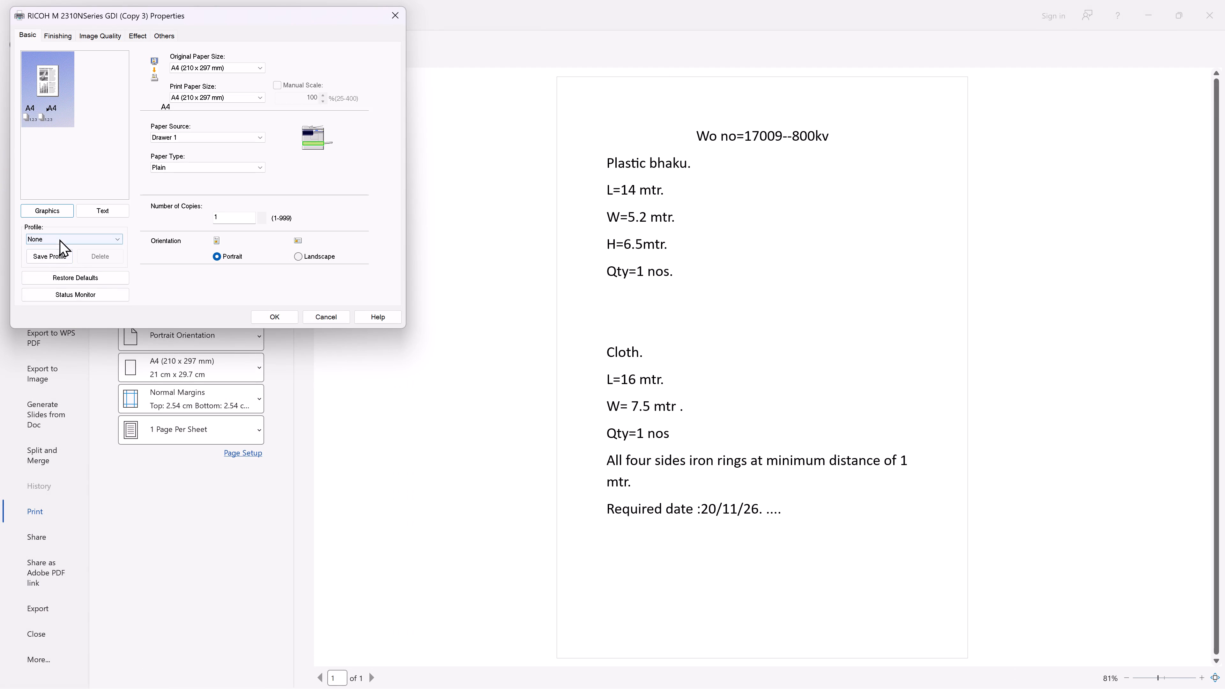
pyautogui.click(59, 239)
pyautogui.click(52, 258)
pyautogui.click(287, 315)
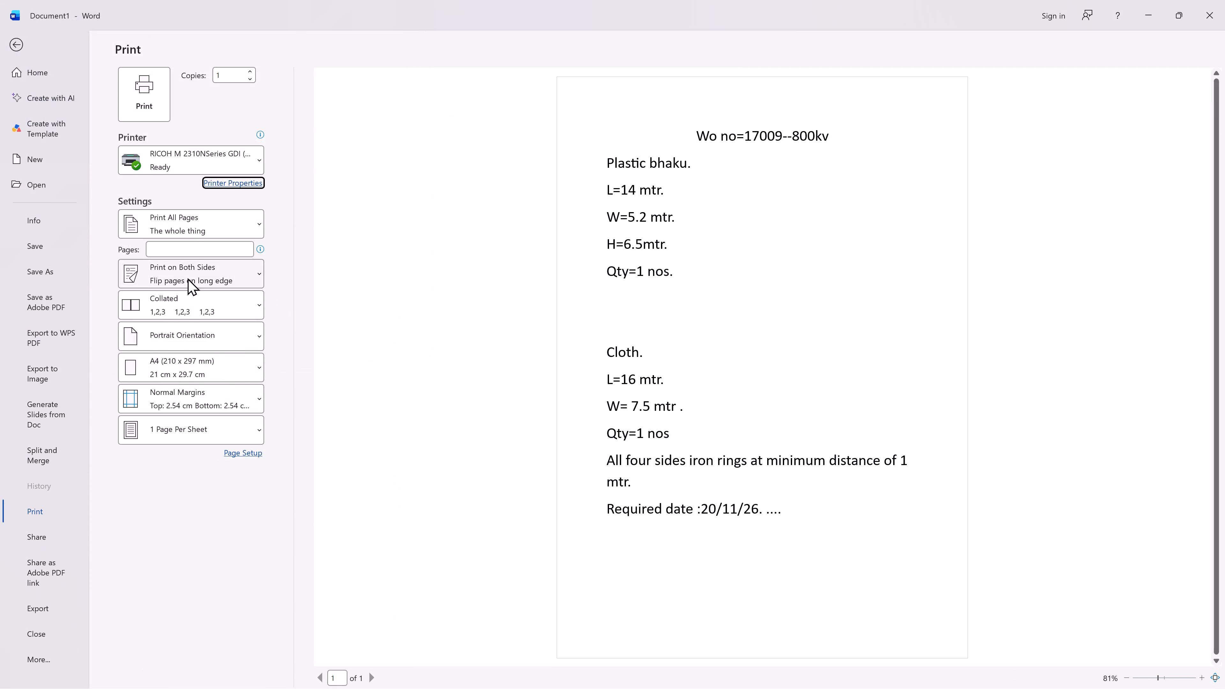
# Set the job to Print One Sided and print the document.
pyautogui.click(188, 278)
pyautogui.click(189, 302)
pyautogui.click(147, 92)
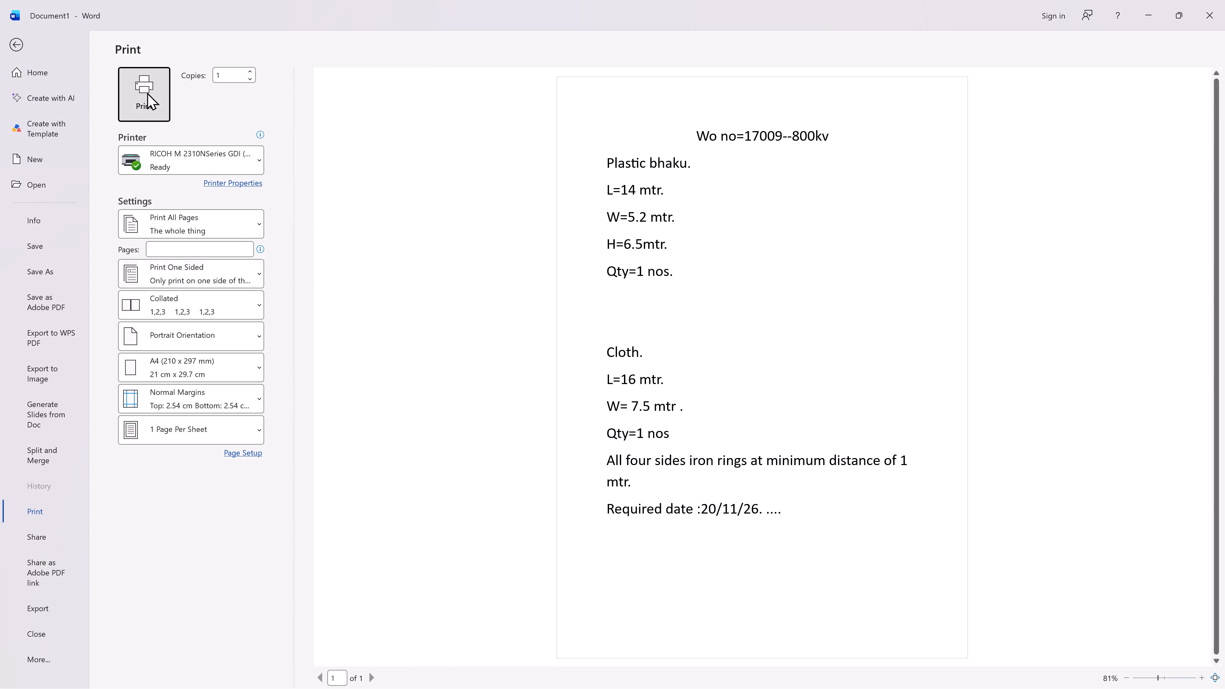
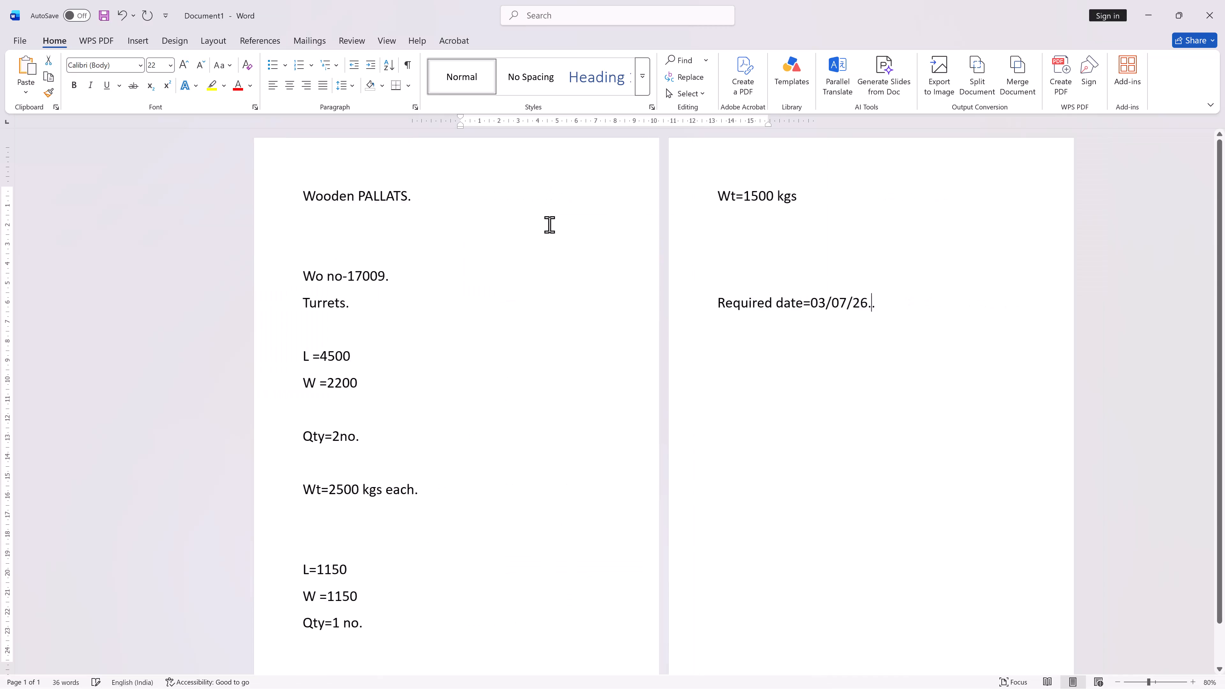
# Centre the "Wooden PALLATS." and "Wo no-17009." lines and delete the two blank lines between them.
pyautogui.click(250, 194)
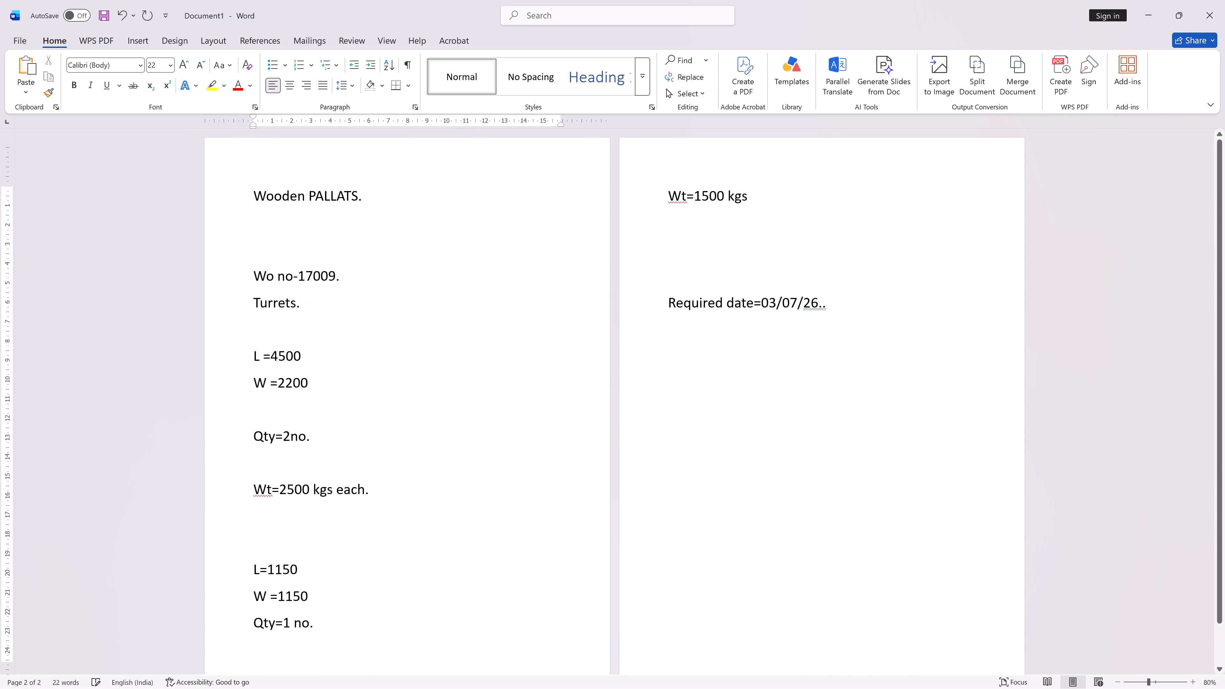
pyautogui.click(288, 81)
pyautogui.click(251, 273)
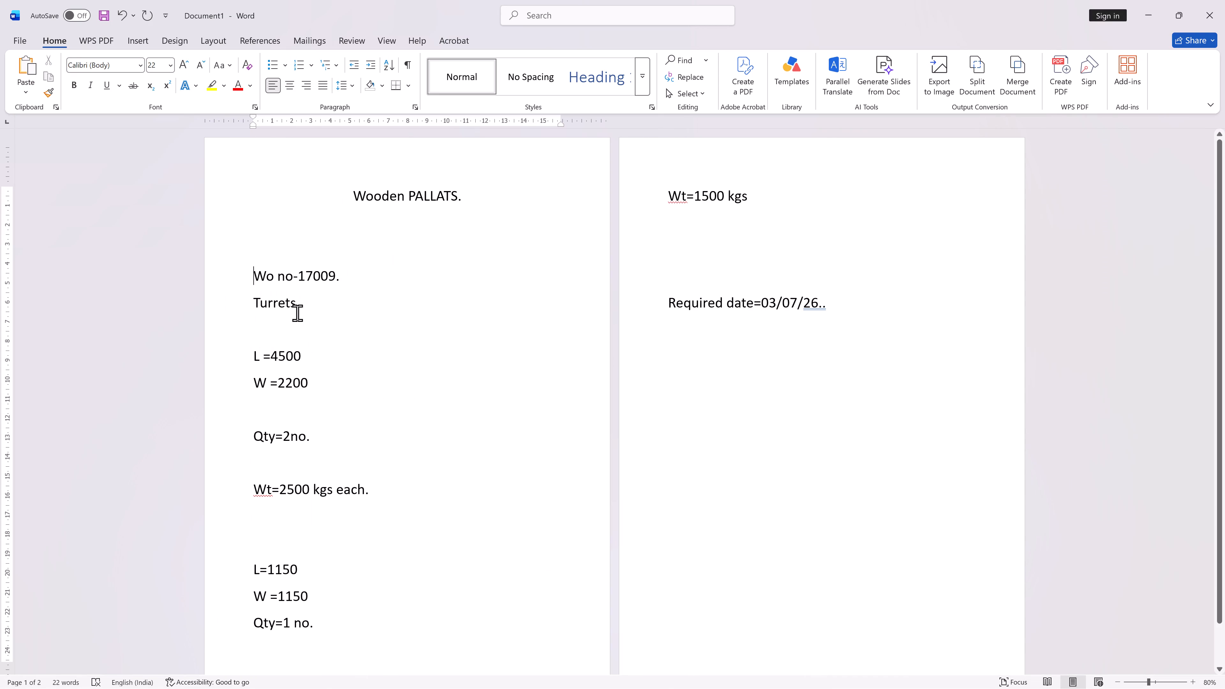
pyautogui.press('BackSpace')
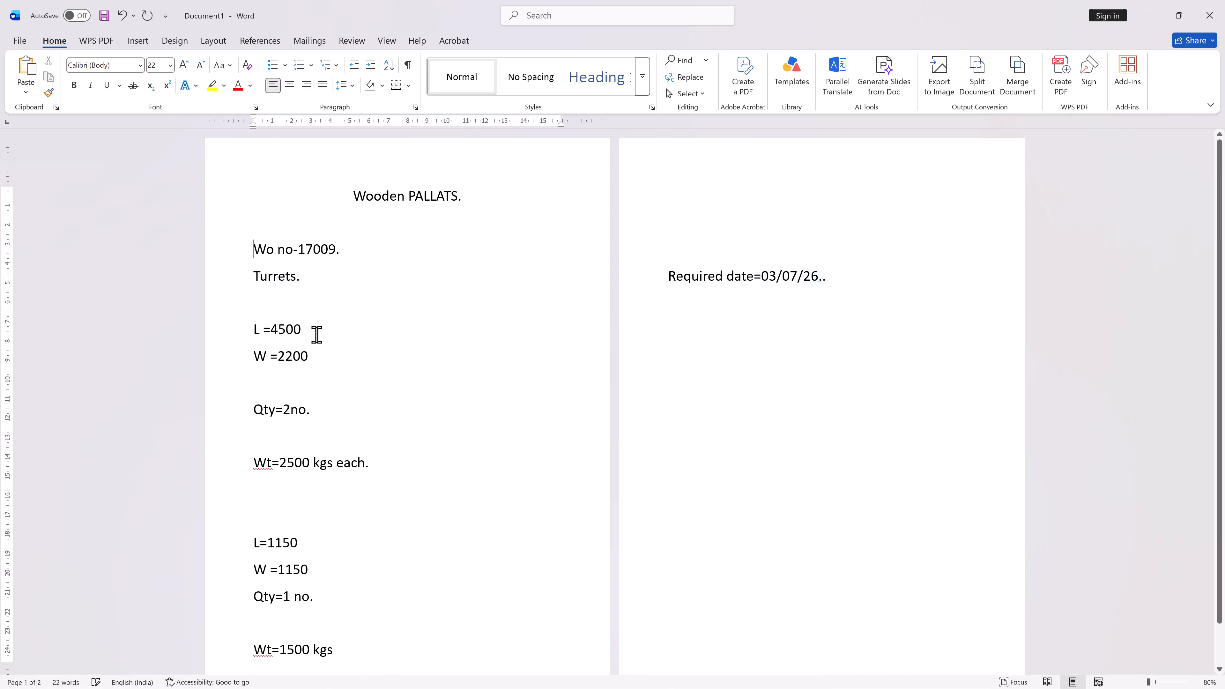
pyautogui.press('BackSpace')
pyautogui.click(290, 84)
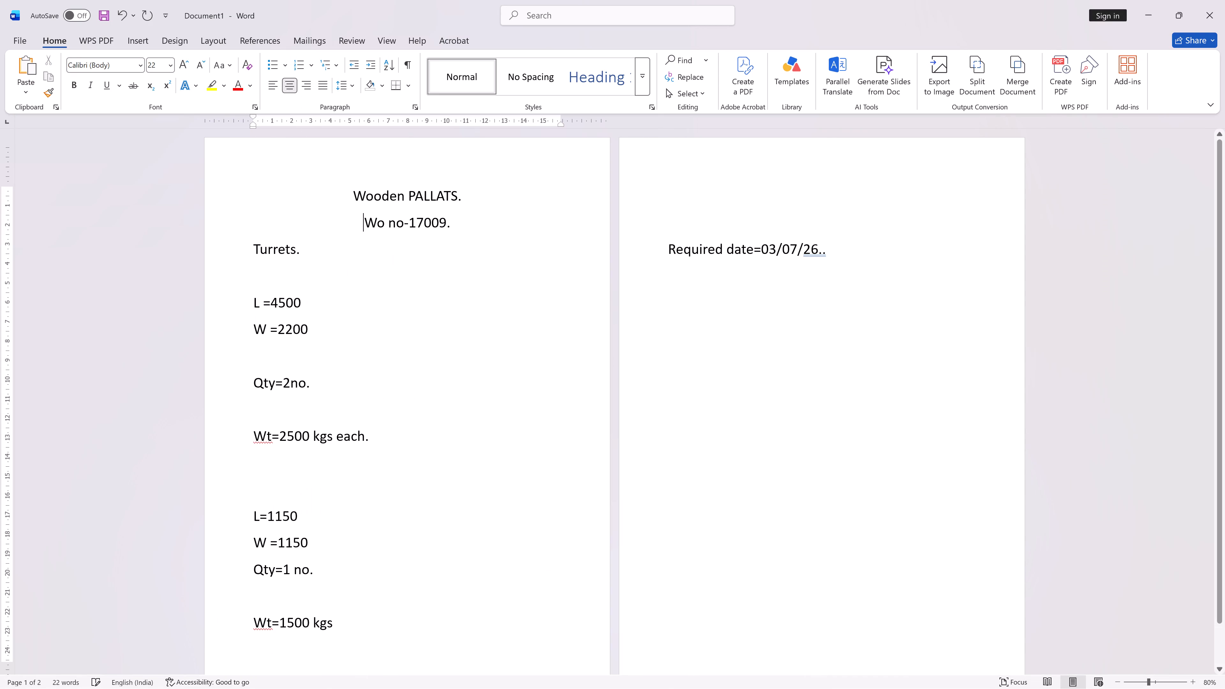
# Move "Turrets." to the end of the "Wo no-17009." line and centre that line.
pyautogui.moveTo(306, 248); pyautogui.dragTo(221, 244)
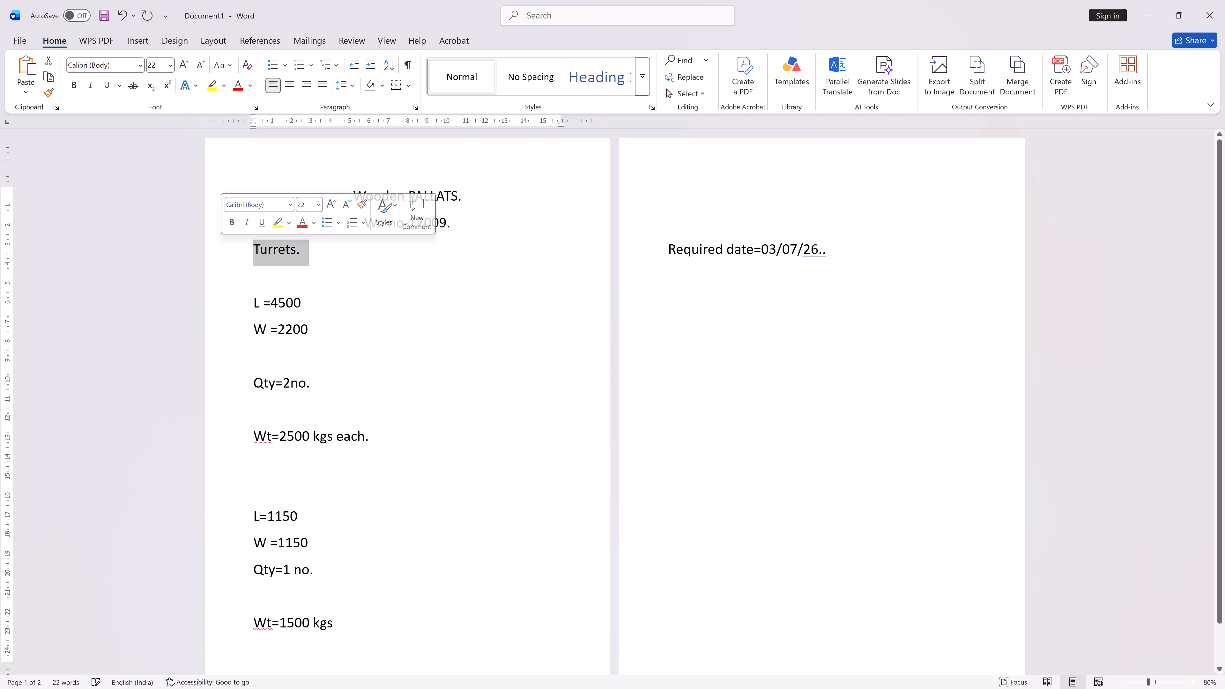
pyautogui.hotkey('ctrl', 'x')
pyautogui.click(455, 216)
pyautogui.press('space')
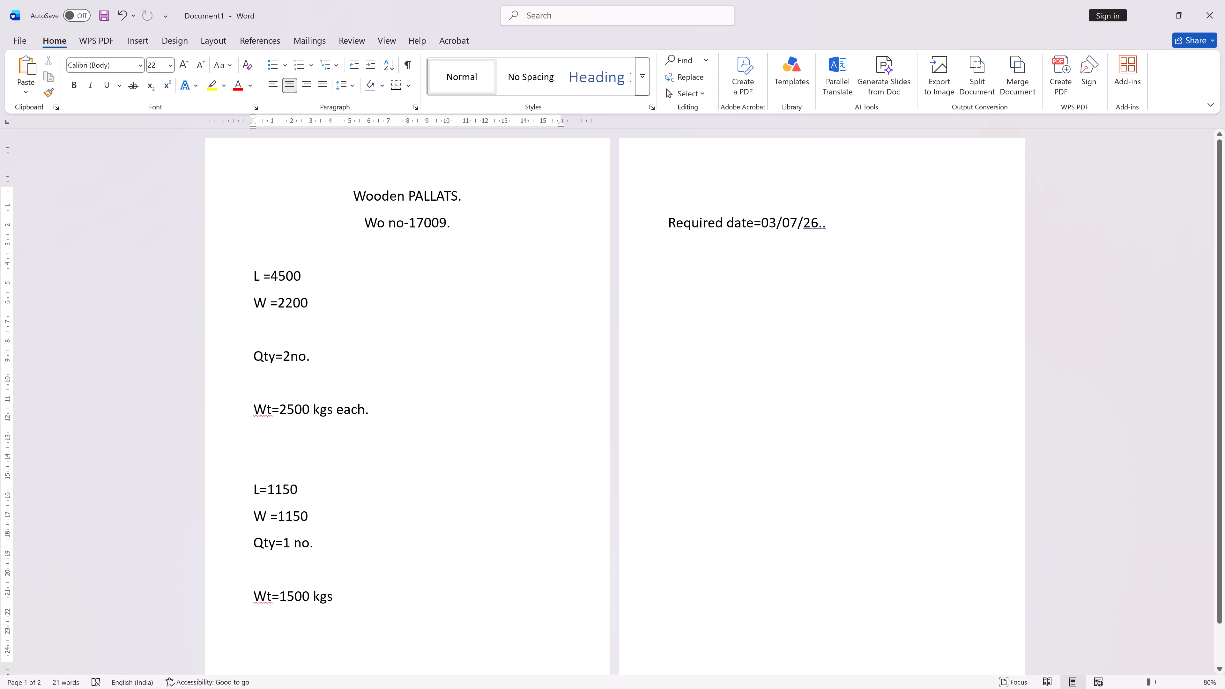
pyautogui.hotkey('ctrl', 'v')
pyautogui.click(255, 217)
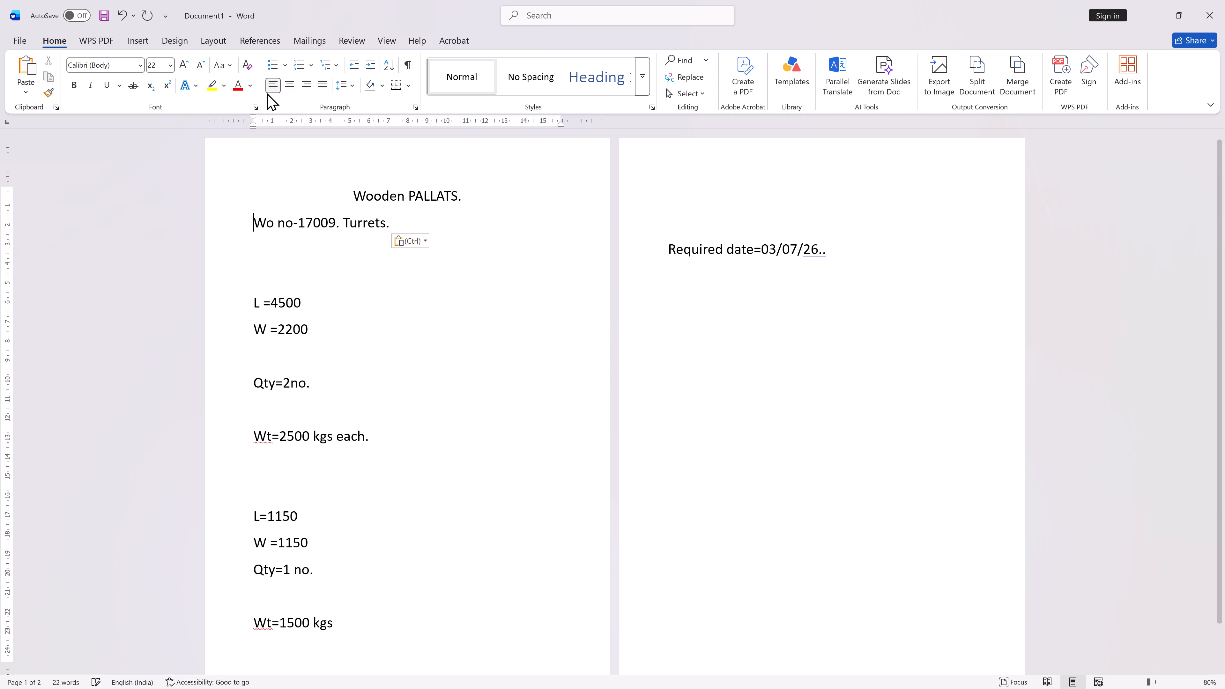
pyautogui.click(291, 82)
# Delete the blank lines above "L =4500", "Qty=2no.", "Wt=2500 kgs each.", "Wt=1500 kgs" and "Required date".
pyautogui.click(249, 295)
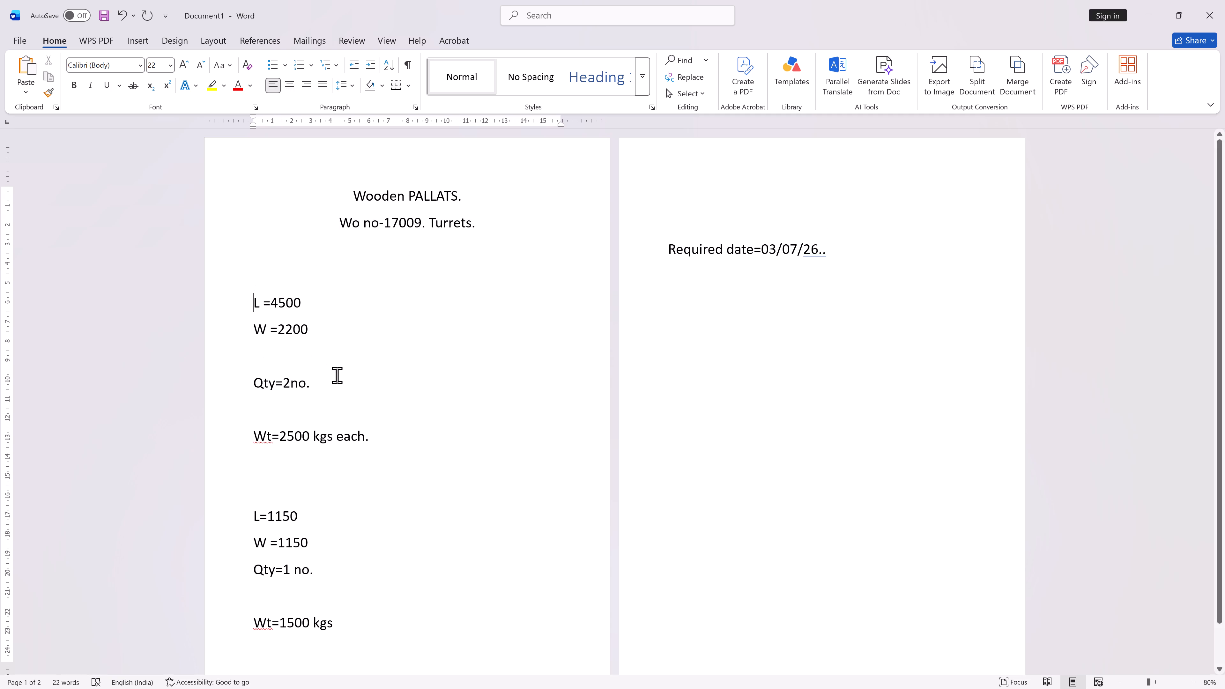
pyautogui.press('BackSpace')
pyautogui.press('BackSpace')
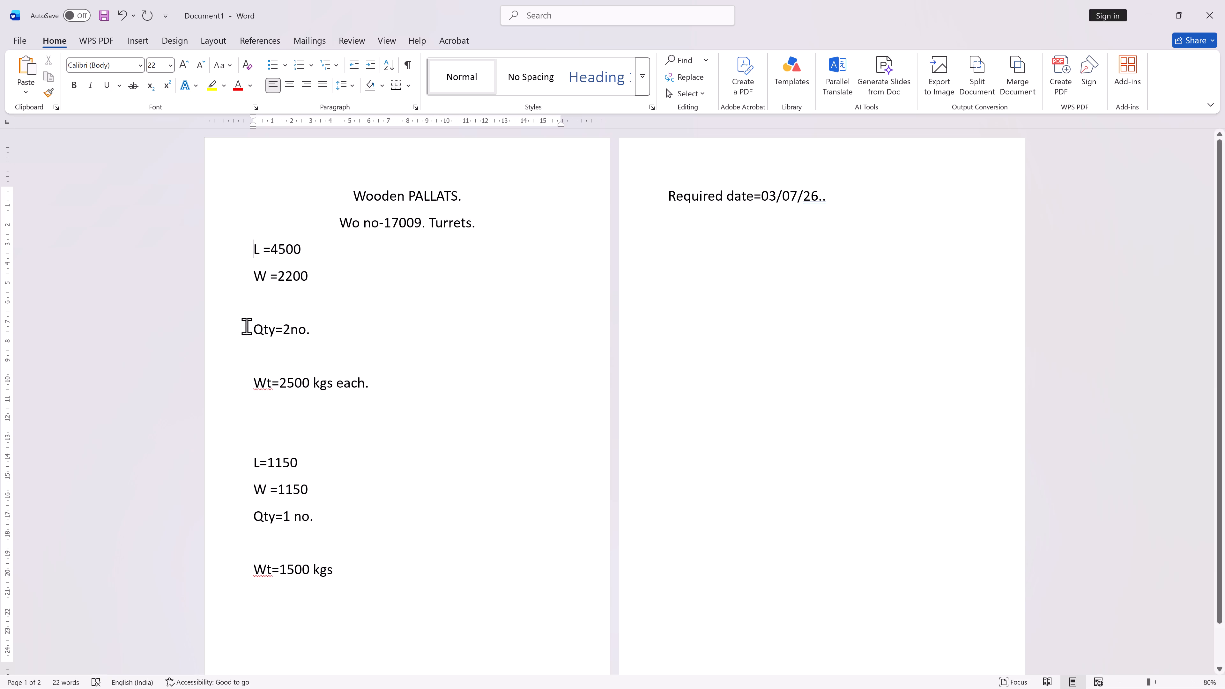
pyautogui.click(247, 326)
pyautogui.press('BackSpace')
pyautogui.click(455, 355)
pyautogui.press('BackSpace')
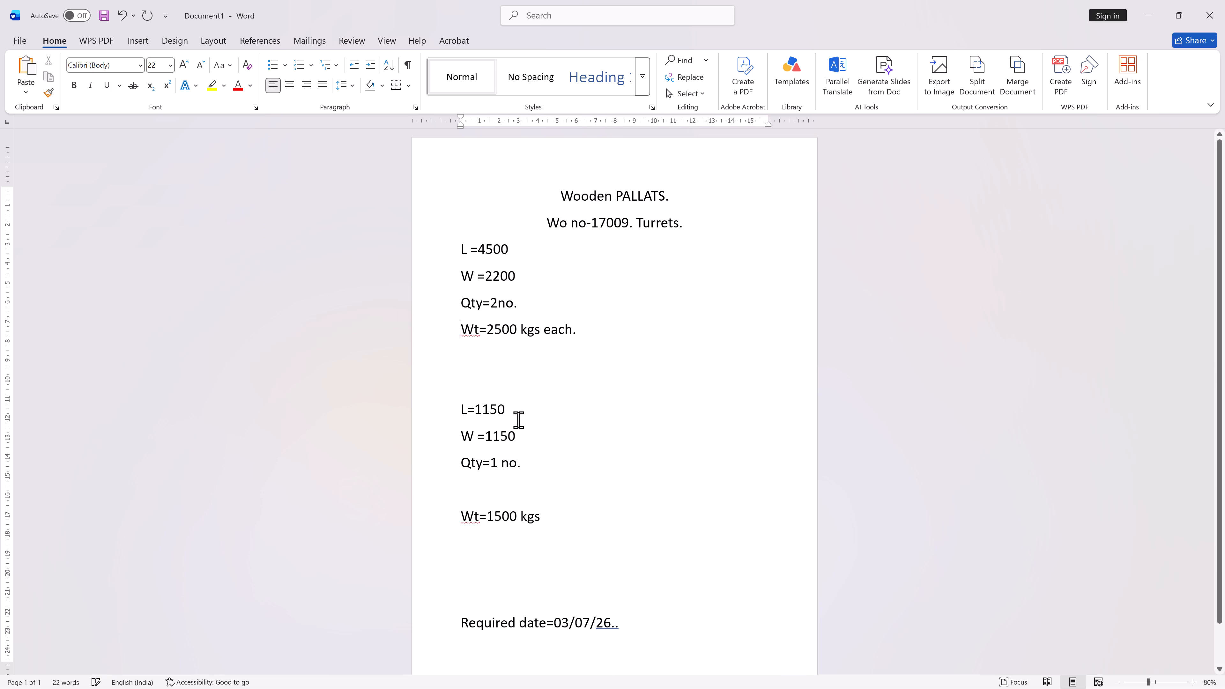
pyautogui.click(459, 511)
pyautogui.press('BackSpace')
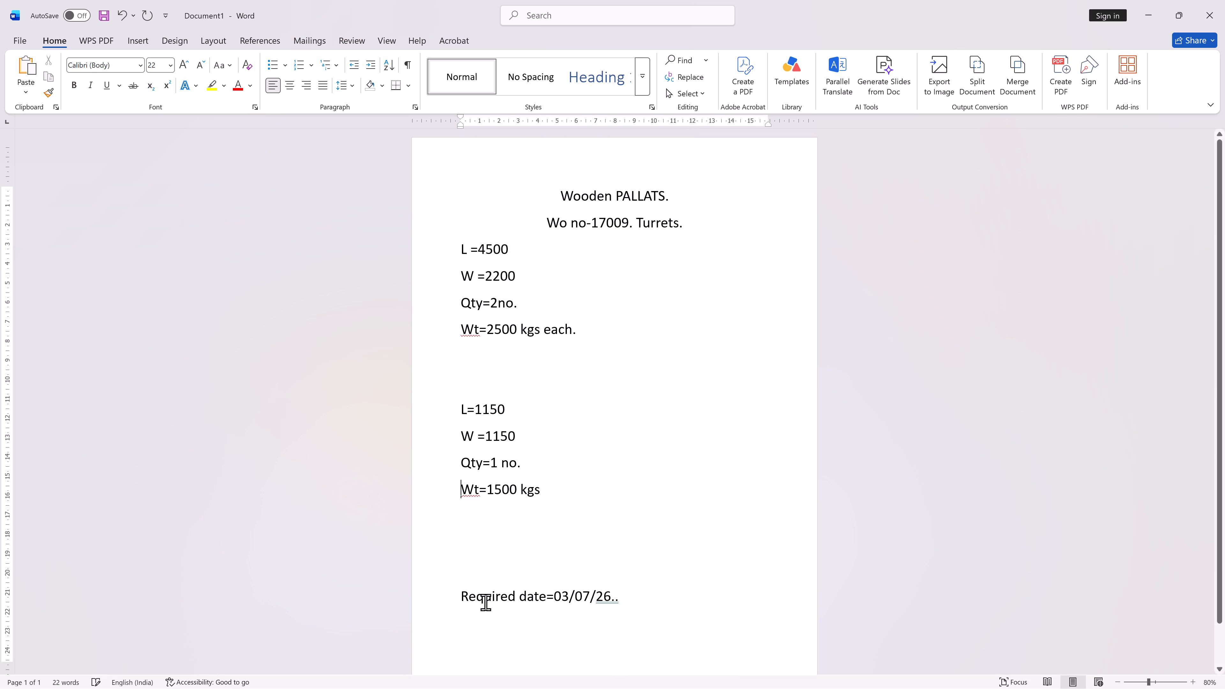
pyautogui.click(455, 596)
pyautogui.press('BackSpace')
pyautogui.press('BackSpace')
pyautogui.press('BackSpace')
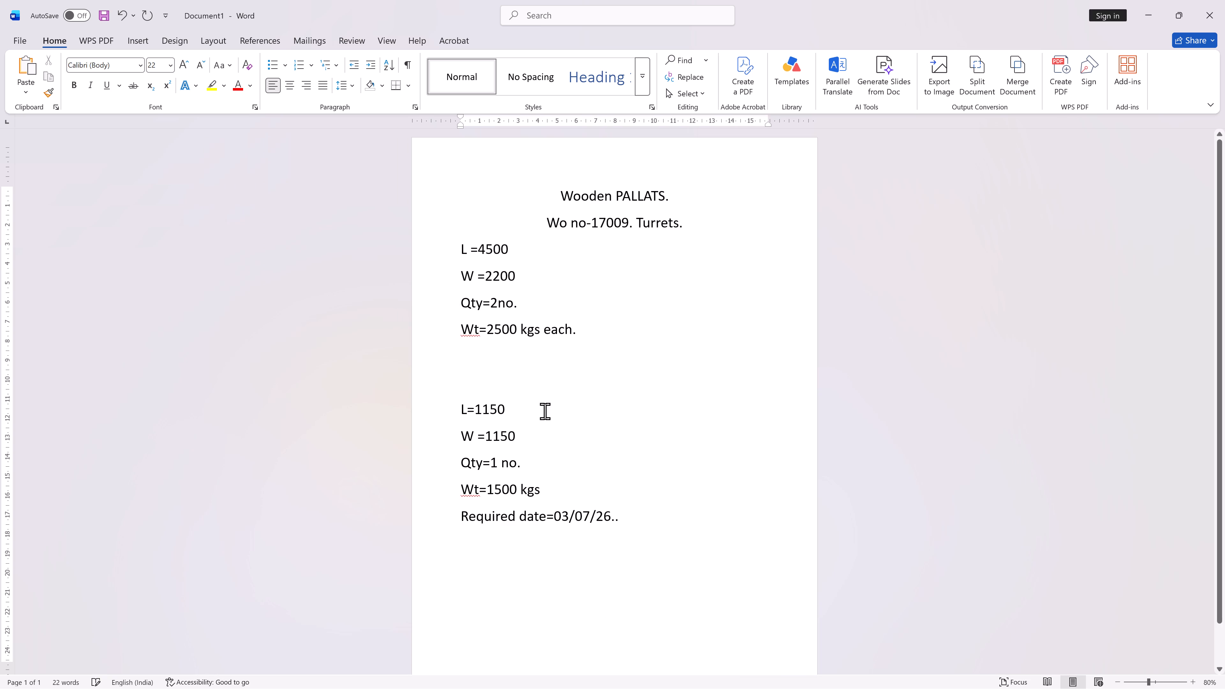
# Open the print settings and apply the A4 profile in the RICOH M 2310NSeries GDI printer's properties.
pyautogui.keyDown('ctrl'); pyautogui.scroll(-2, 440, 341); pyautogui.keyUp('ctrl')
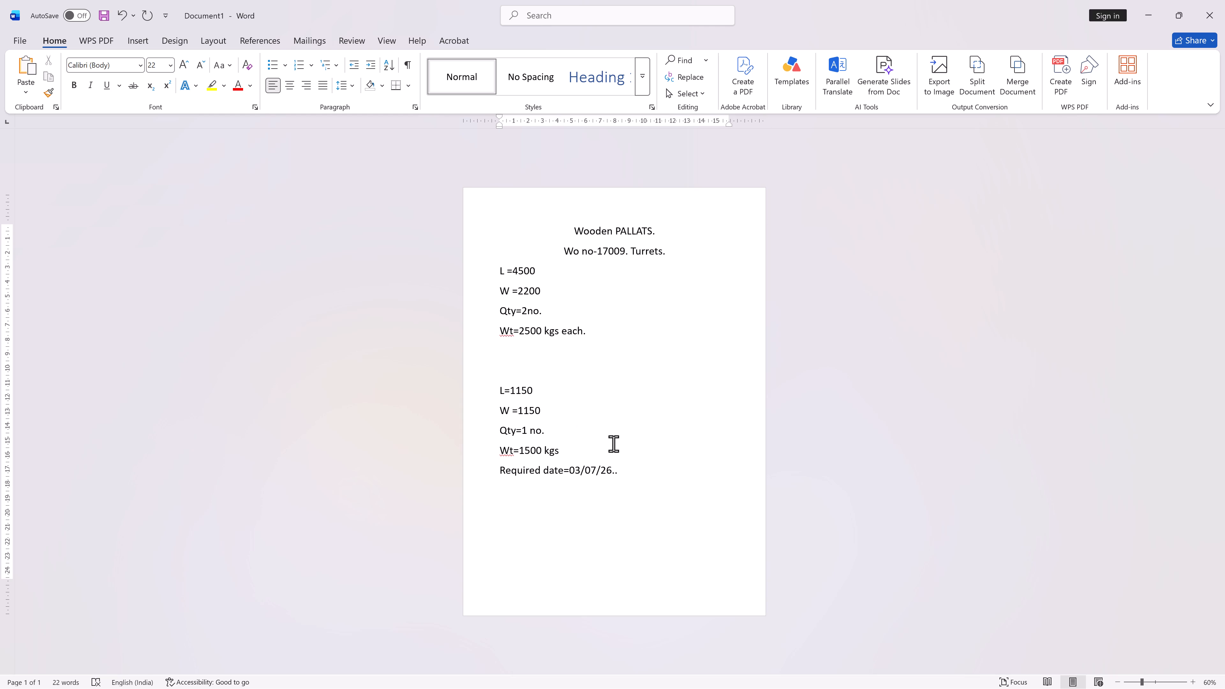
pyautogui.hotkey('ctrl', 'p')
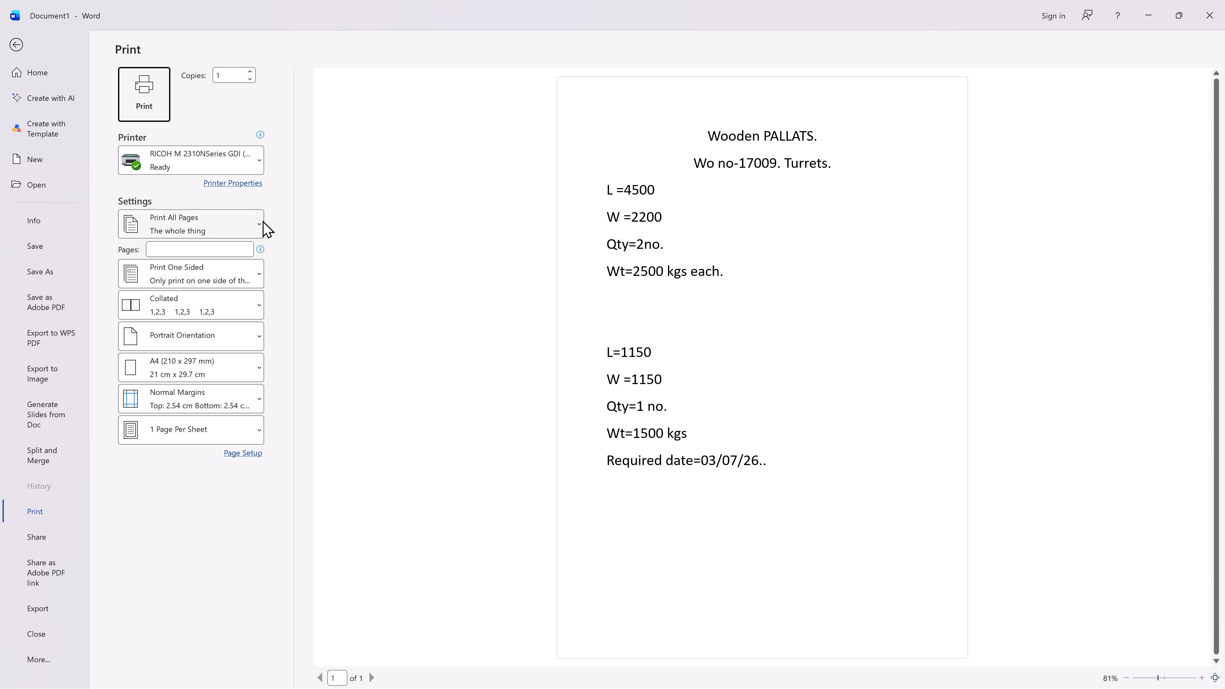
pyautogui.click(221, 182)
pyautogui.click(100, 240)
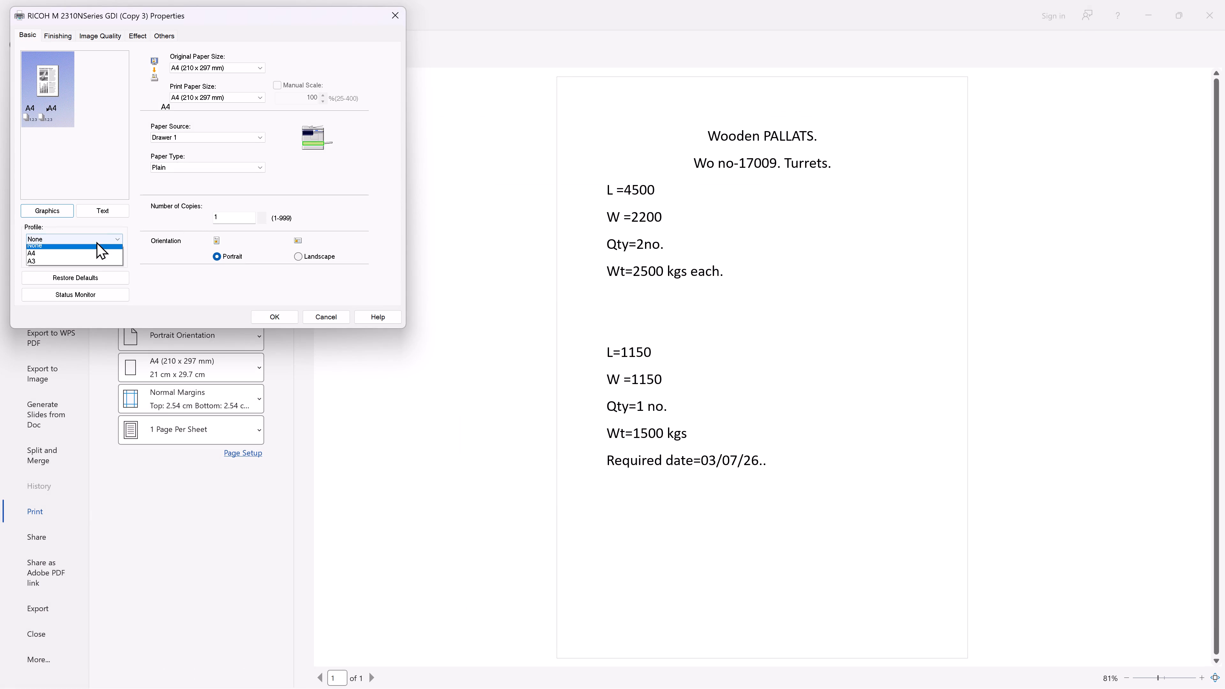
pyautogui.click(86, 255)
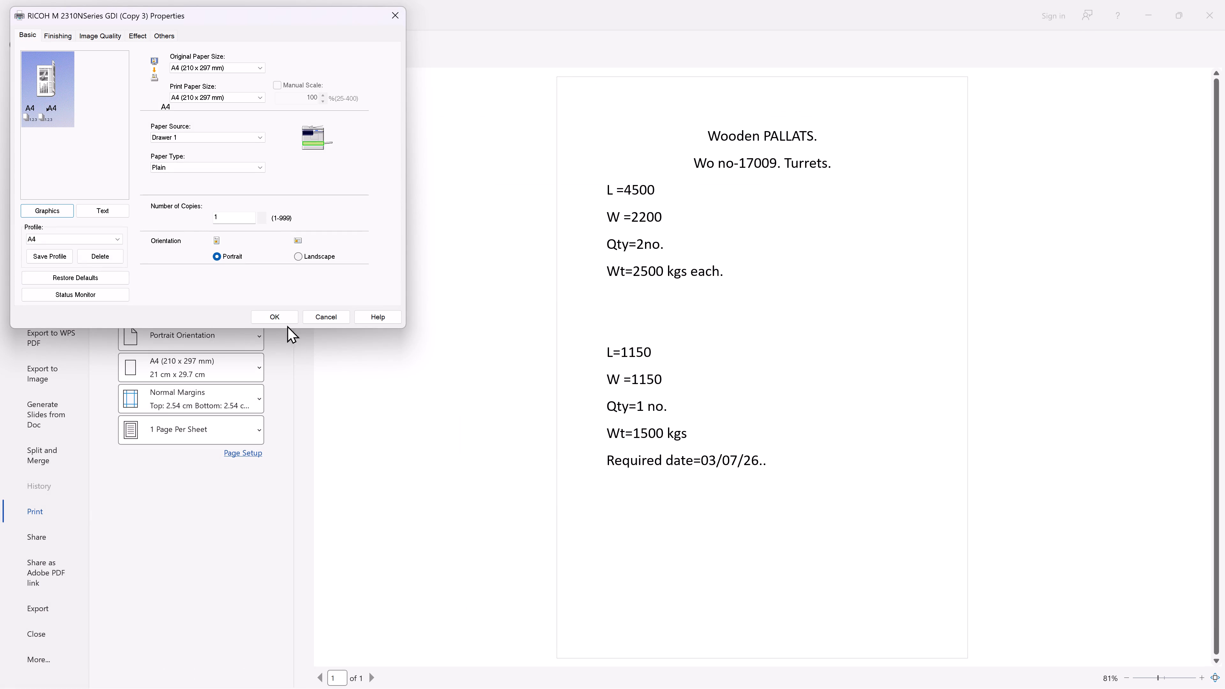
pyautogui.click(279, 316)
# Set the job to Print One Sided and print the document.
pyautogui.click(198, 274)
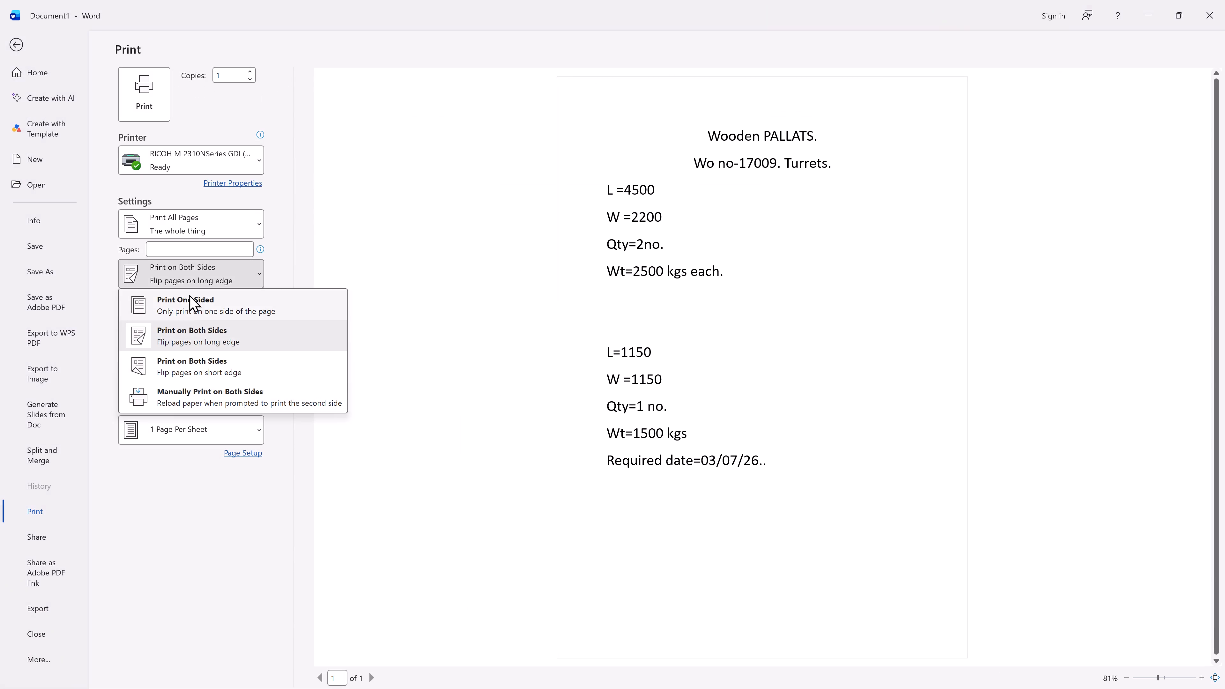
pyautogui.click(189, 296)
pyautogui.click(140, 104)
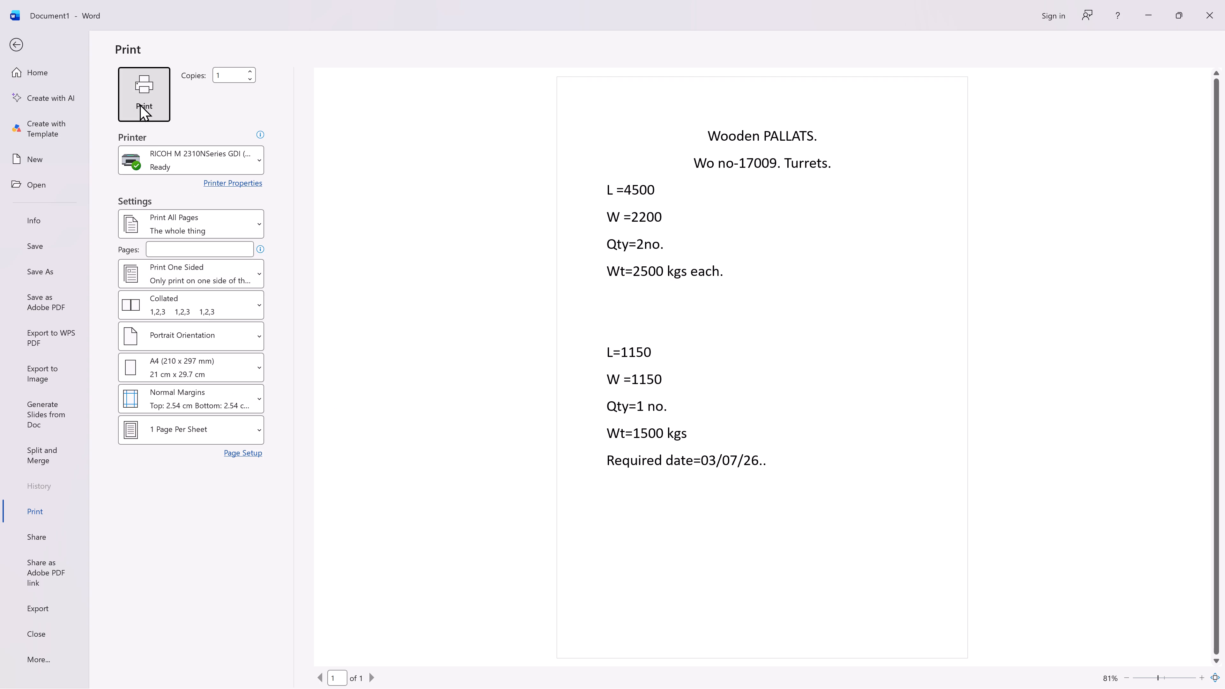
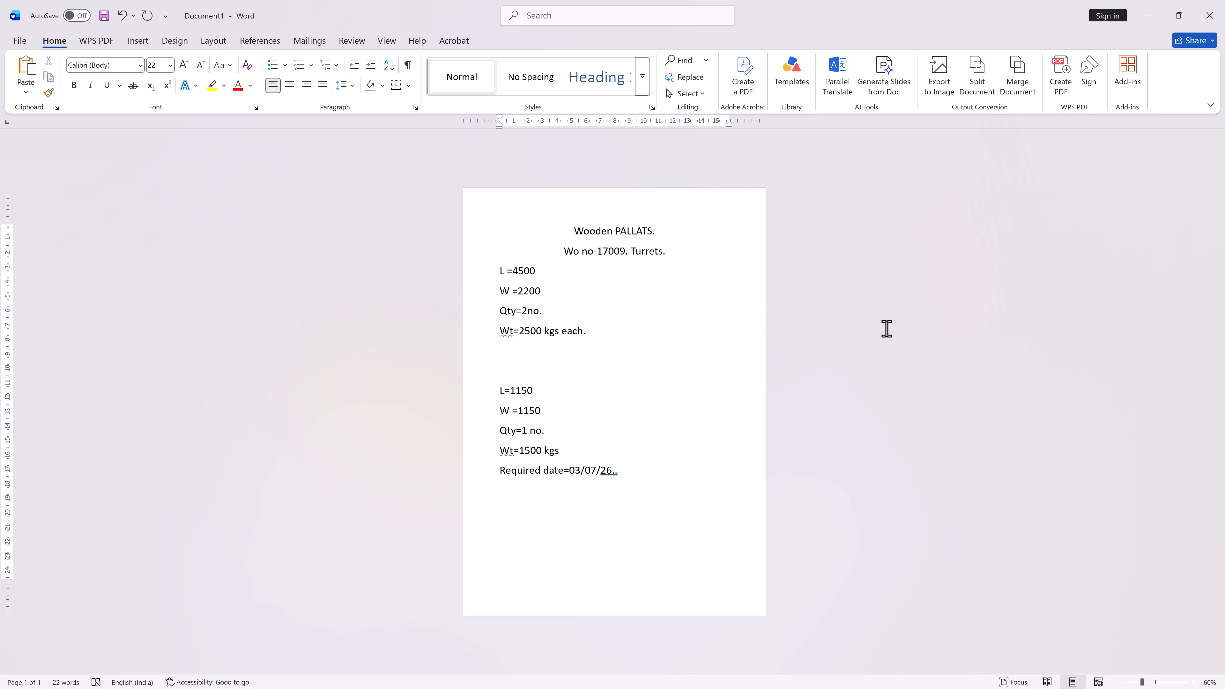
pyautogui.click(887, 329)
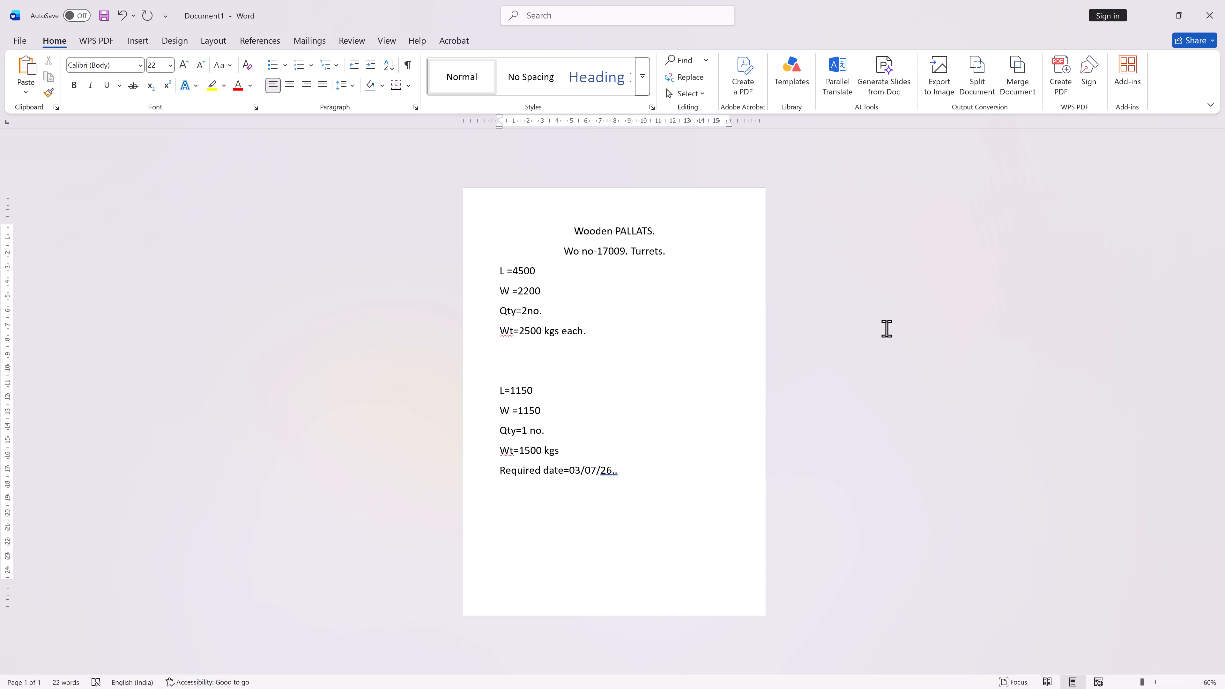
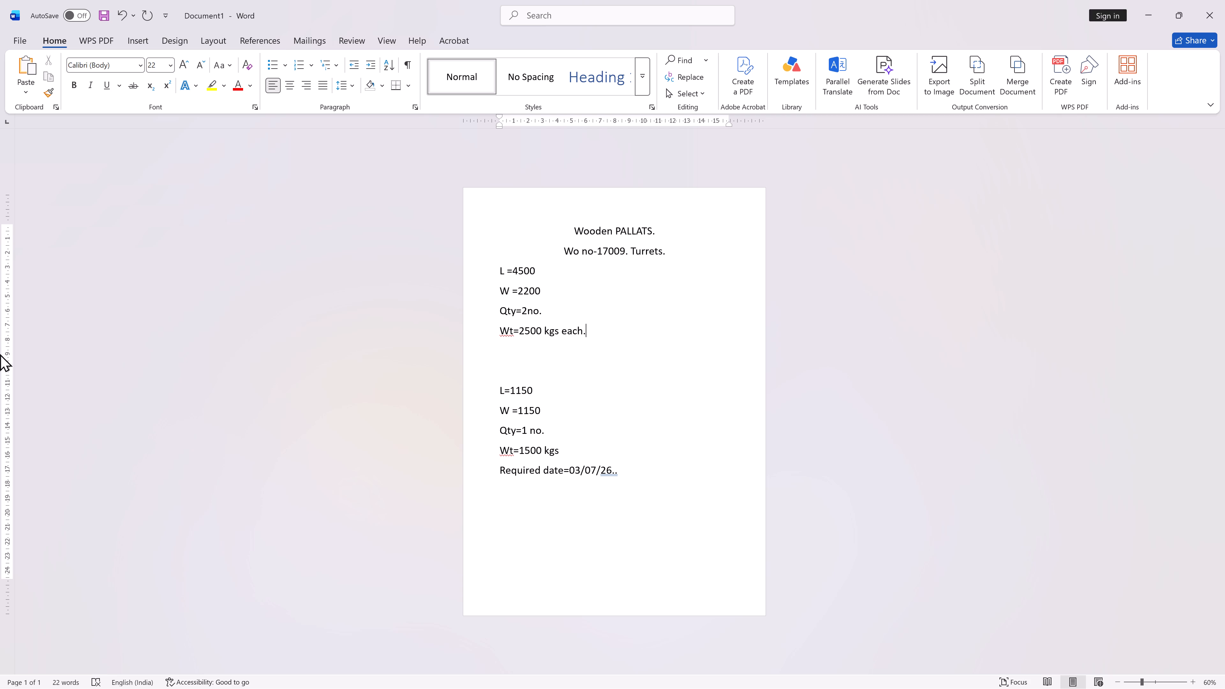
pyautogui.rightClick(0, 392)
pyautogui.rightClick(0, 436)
# Replace the entire wooden pallets text with the copied WOODEN BOX order text.
pyautogui.hotkey('ctrl', 'a')
pyautogui.hotkey('ctrl', 'v')
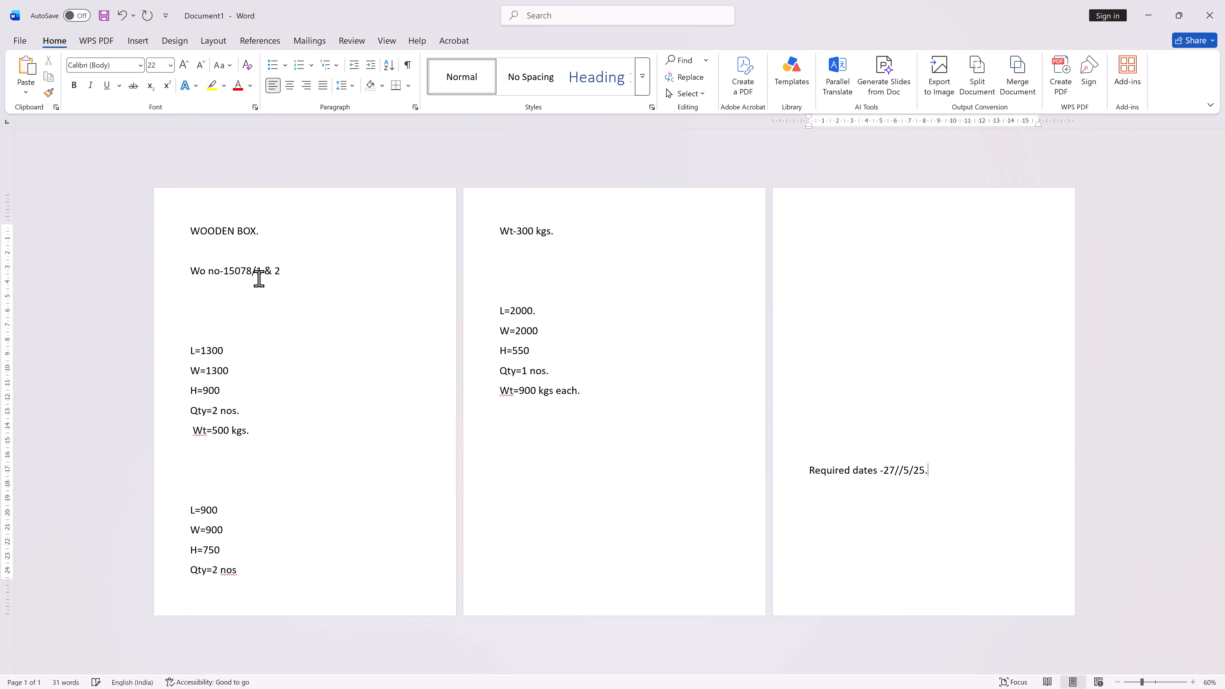
# Move the line "Wo no-15078/1 & 2" up beside "WOODEN BOX." and centre the combined heading line.
pyautogui.click(192, 230)
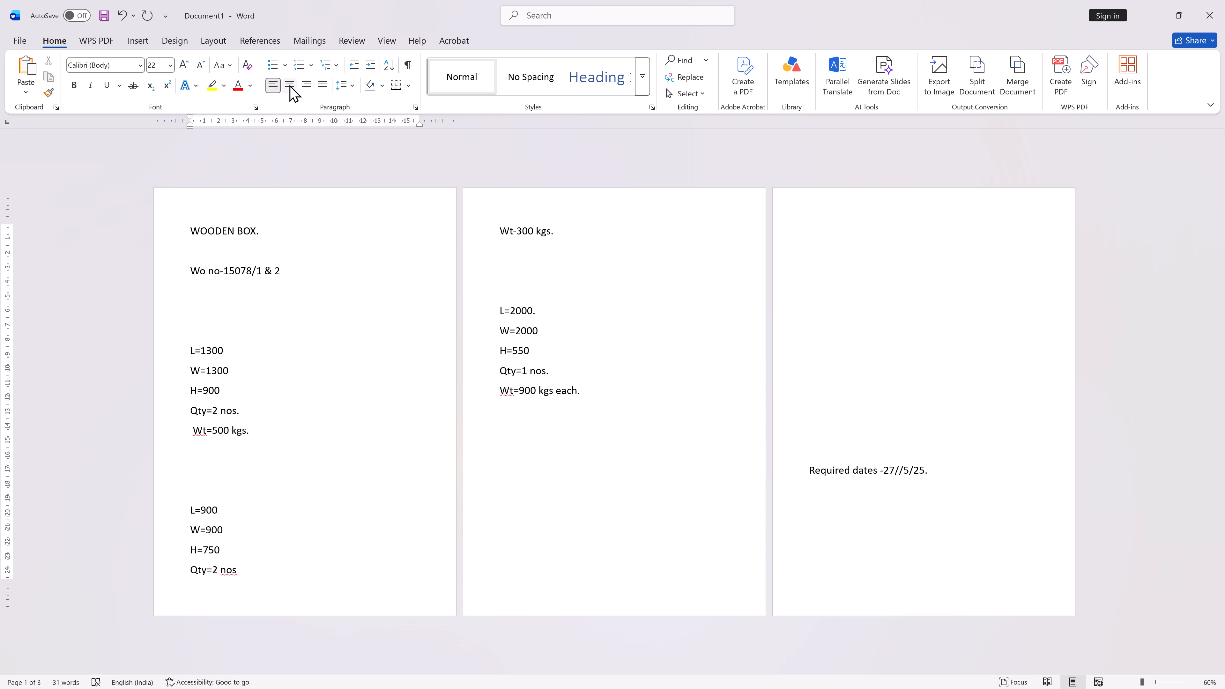
pyautogui.click(289, 84)
pyautogui.moveTo(191, 271); pyautogui.dragTo(327, 276)
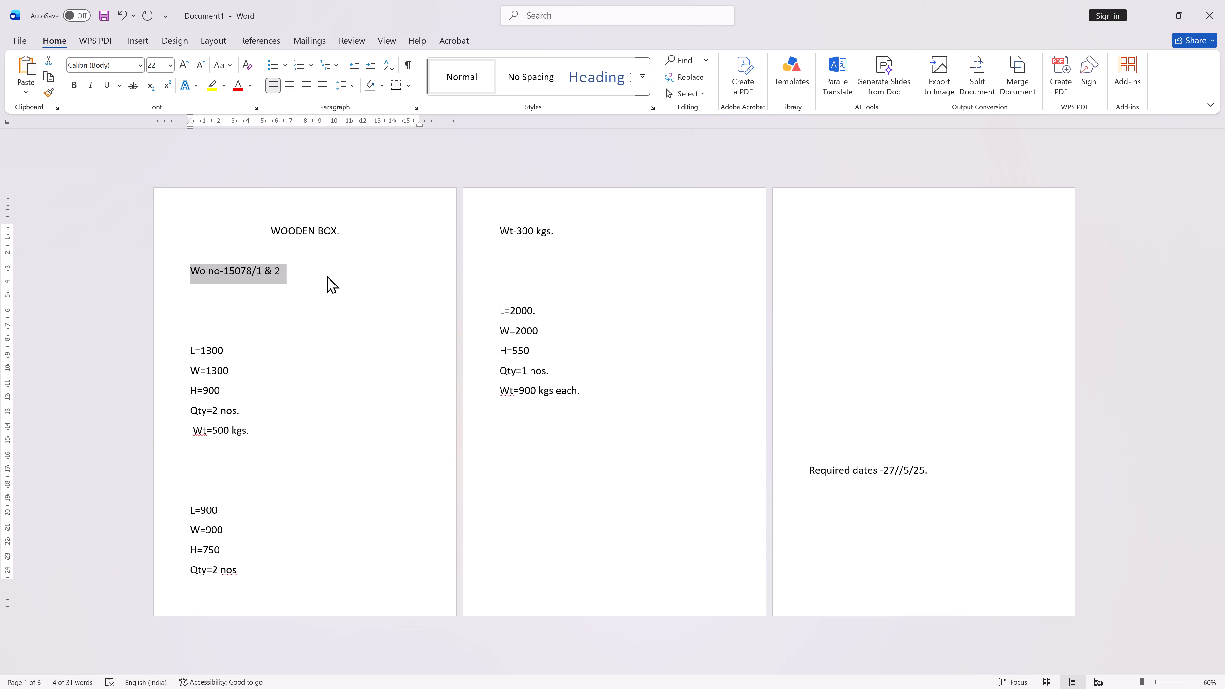
pyautogui.hotkey('ctrl', 'x')
pyautogui.click(349, 236)
pyautogui.press('space')
pyautogui.hotkey('ctrl', 'v')
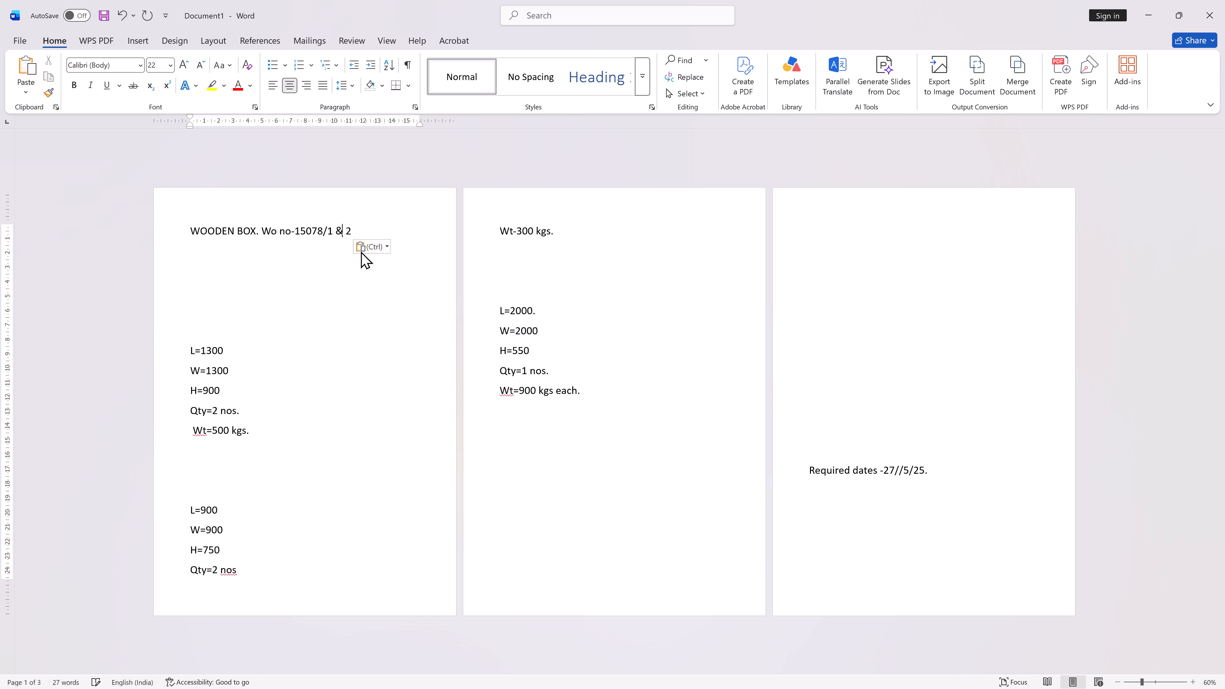
pyautogui.click(186, 228)
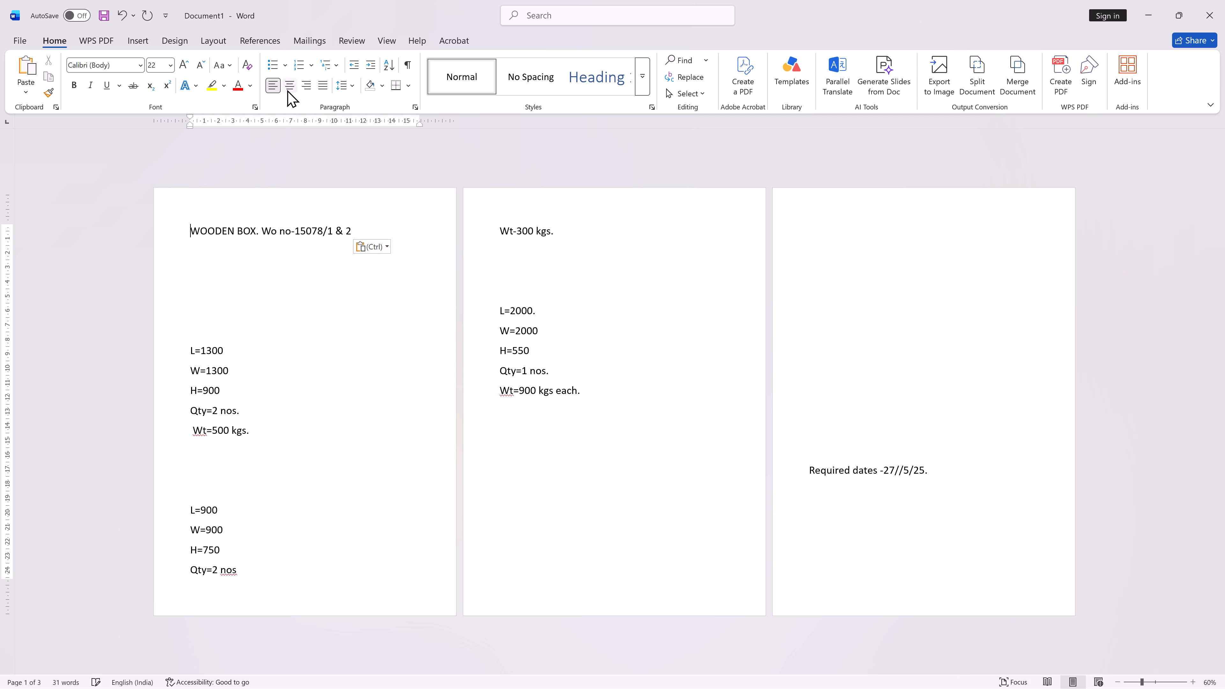
pyautogui.click(287, 86)
# Remove the blank lines below the heading and before L=2000, and leave only one blank line before the L=900 block.
pyautogui.click(186, 346)
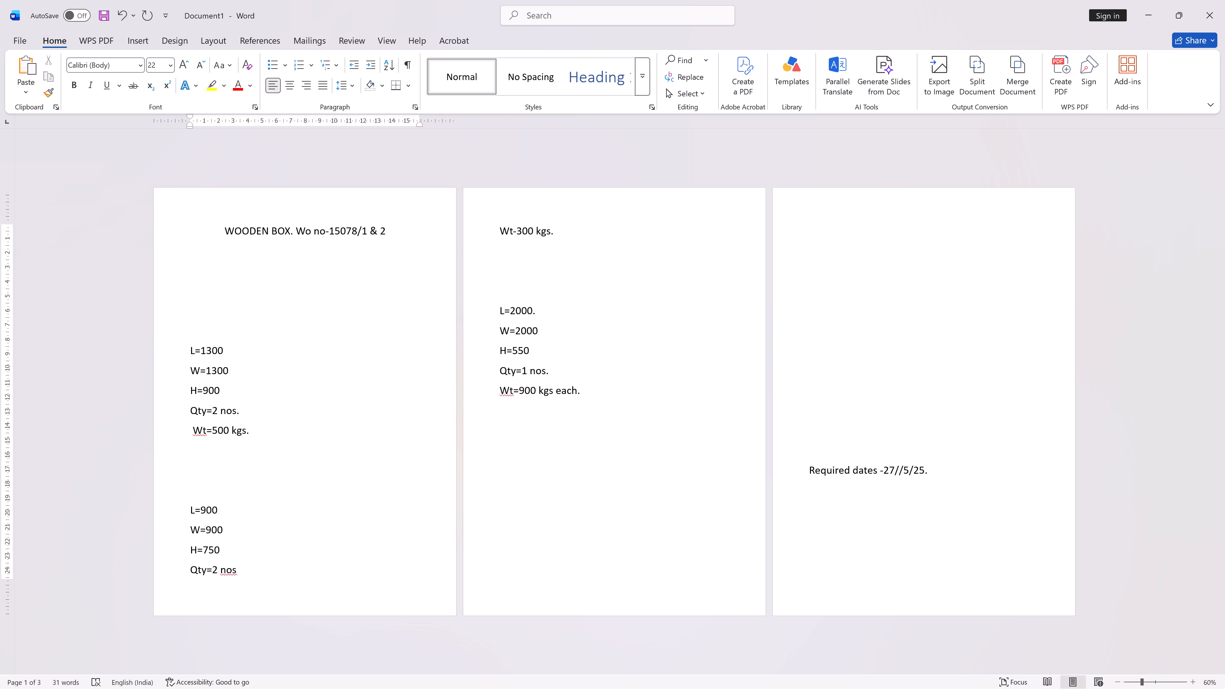
pyautogui.press('BackSpace')
pyautogui.press('BackSpace')
pyautogui.press('BackSpace')
pyautogui.press('BackSpace')
pyautogui.press('BackSpace')
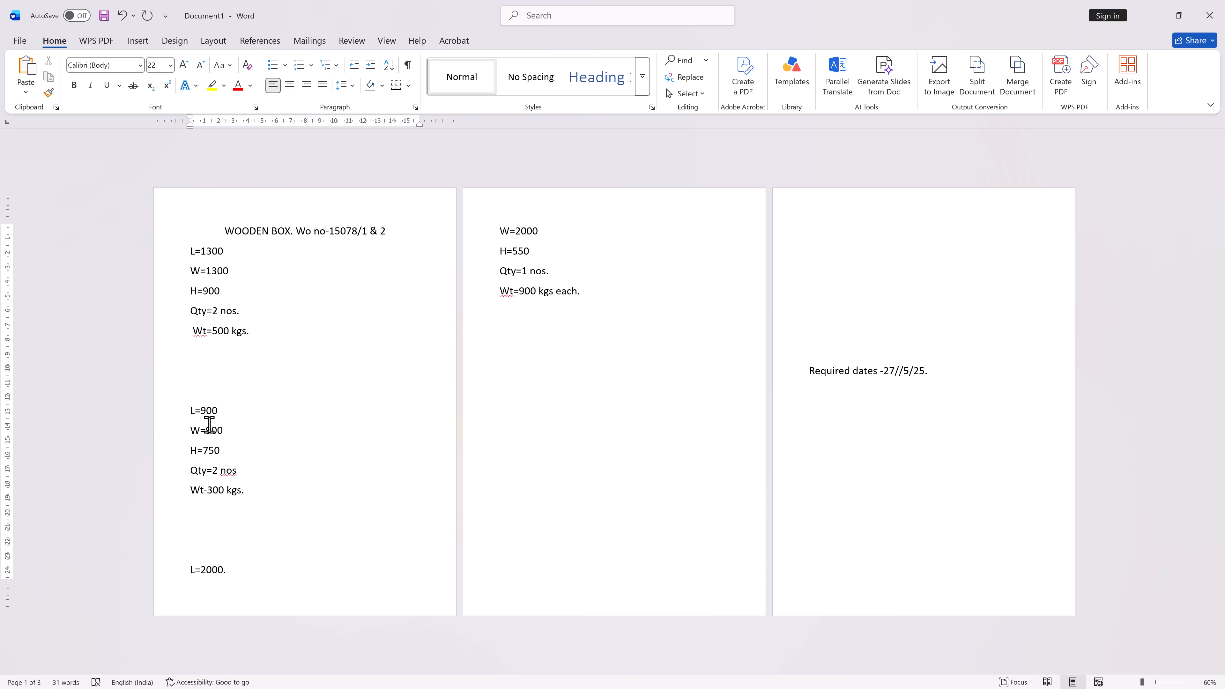
pyautogui.click(189, 413)
pyautogui.press('BackSpace')
pyautogui.press('BackSpace')
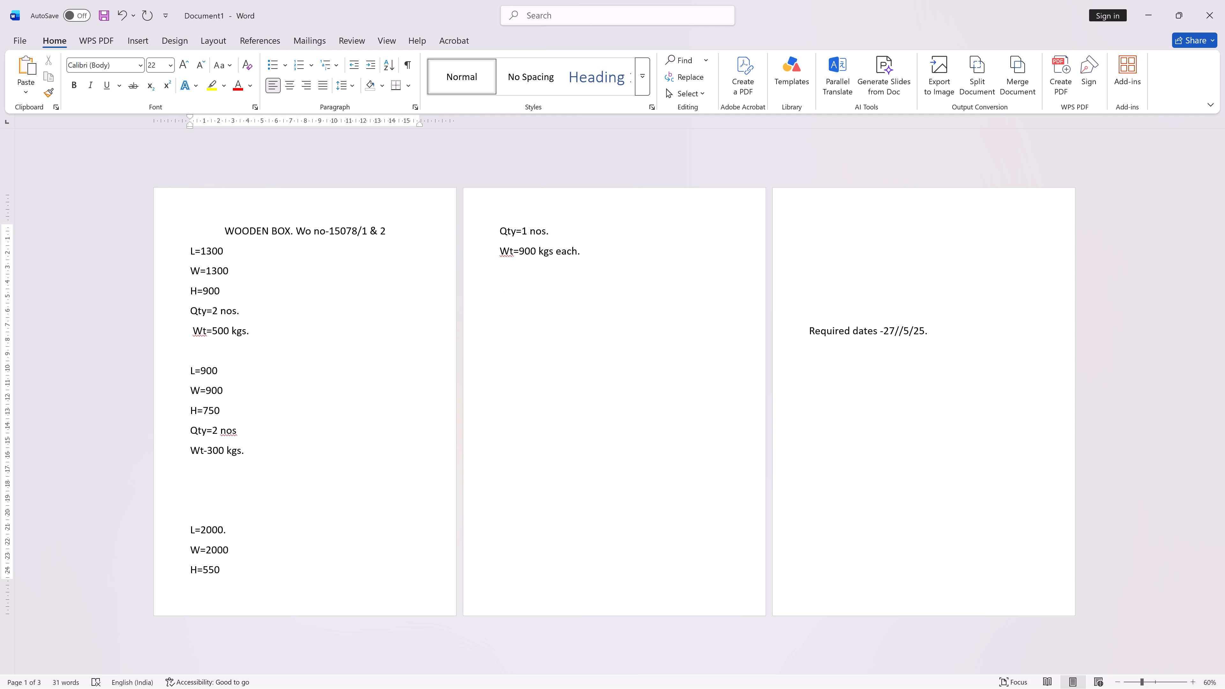
pyautogui.click(188, 530)
pyautogui.press('BackSpace')
pyautogui.press('BackSpace')
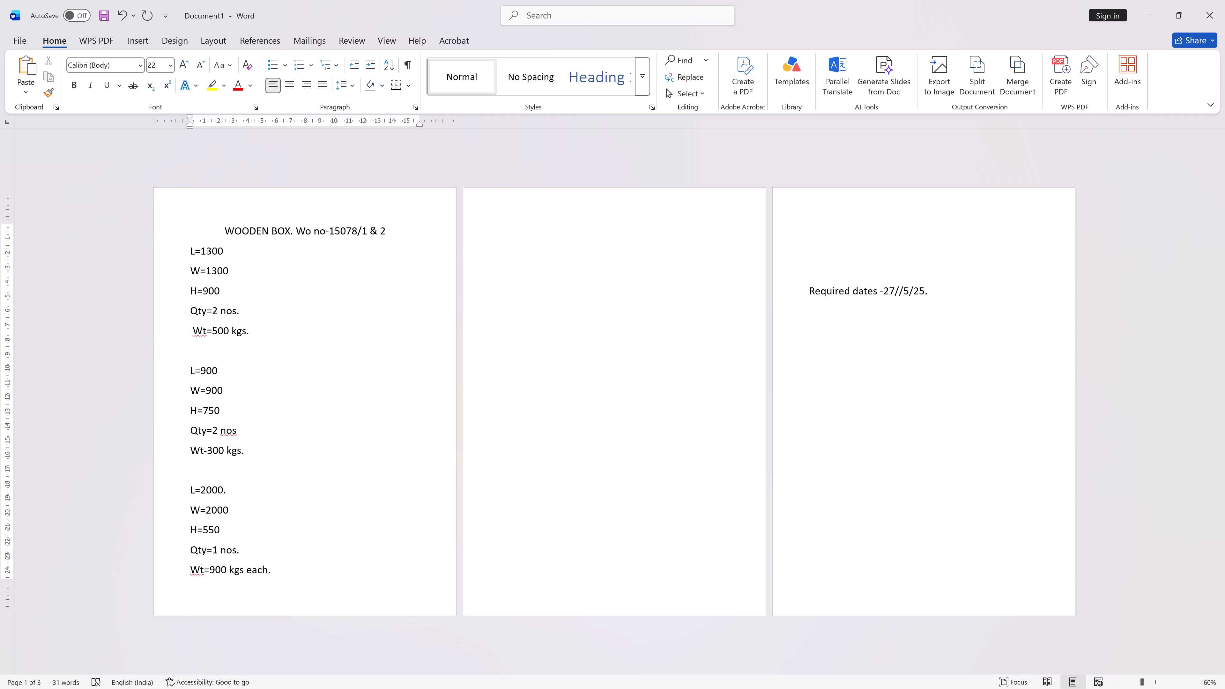
pyautogui.press('BackSpace')
# Delete all blank lines before "Required dates" so it directly follows the "Wt=900 kgs each." line on the first page.
pyautogui.click(810, 270)
pyautogui.press('BackSpace')
pyautogui.press('BackSpace')
pyautogui.press('BackSpace')
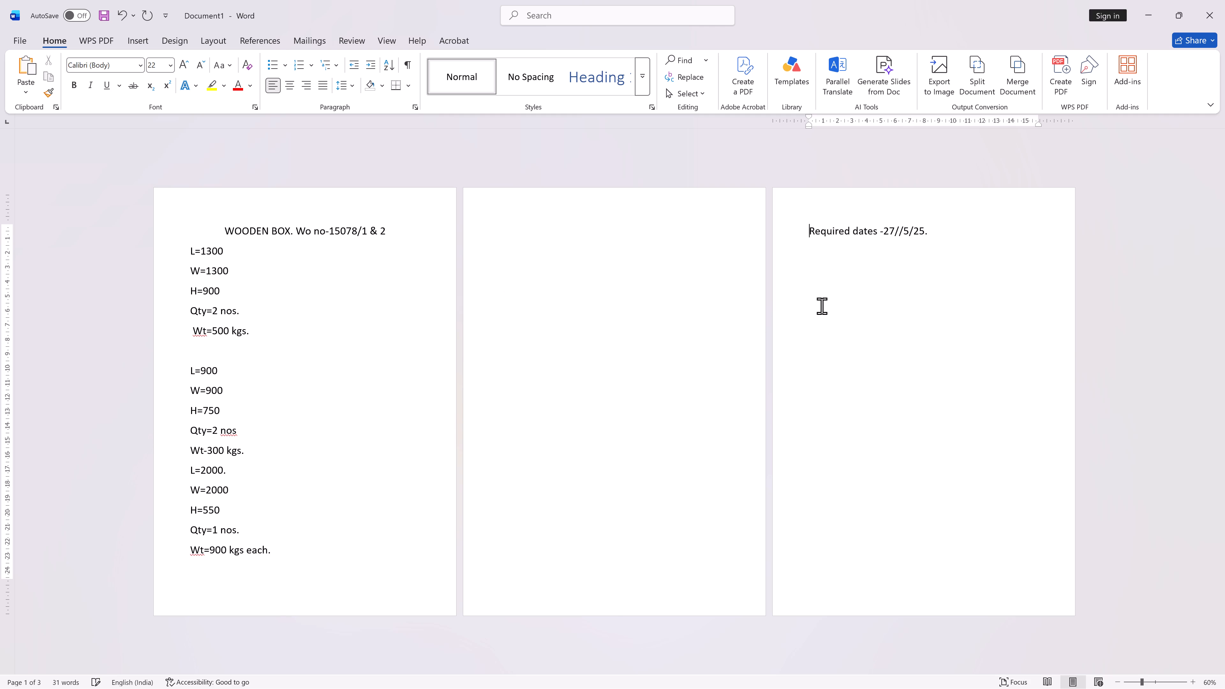
pyautogui.press('BackSpace')
pyautogui.press('BackSpace')
pyautogui.press('BackSpace')
pyautogui.press('BackSpace')
pyautogui.press('BackSpace')
pyautogui.press('BackSpace')
pyautogui.press('BackSpace')
pyautogui.press('BackSpace')
pyautogui.press('BackSpace')
pyautogui.press('BackSpace')
pyautogui.press('BackSpace')
pyautogui.press('BackSpace')
pyautogui.press('BackSpace')
pyautogui.press('BackSpace')
pyautogui.press('BackSpace')
pyautogui.press('BackSpace')
pyautogui.press('BackSpace')
pyautogui.press('BackSpace')
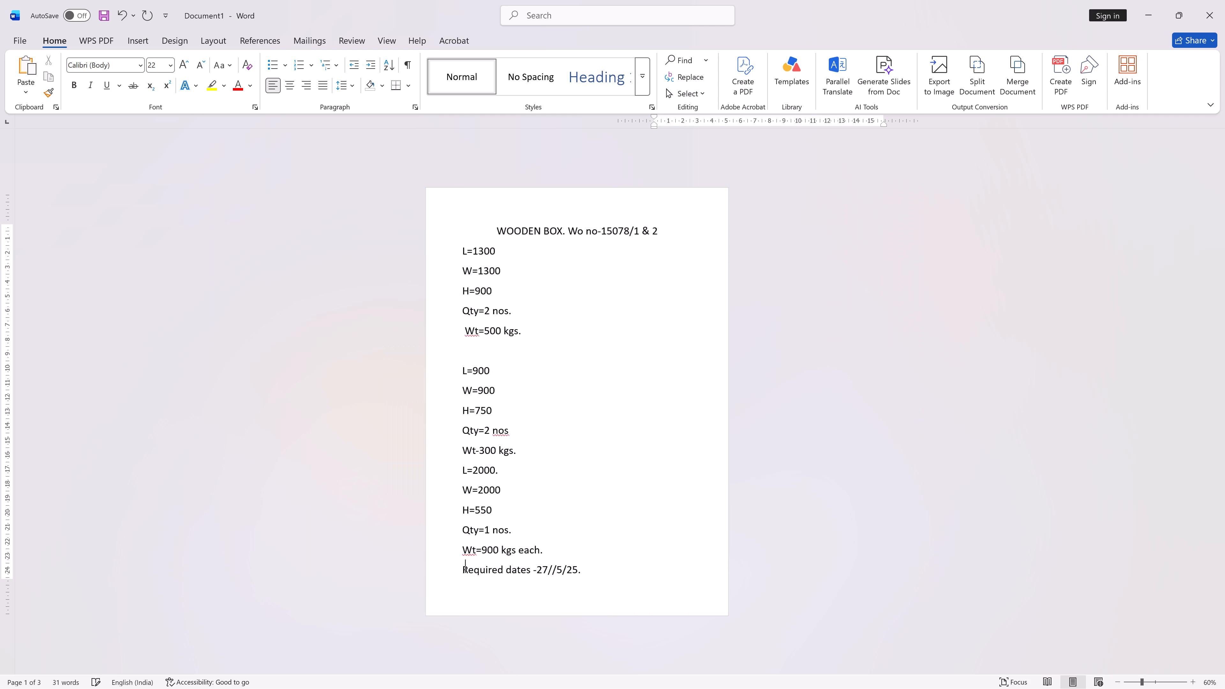
pyautogui.click(685, 439)
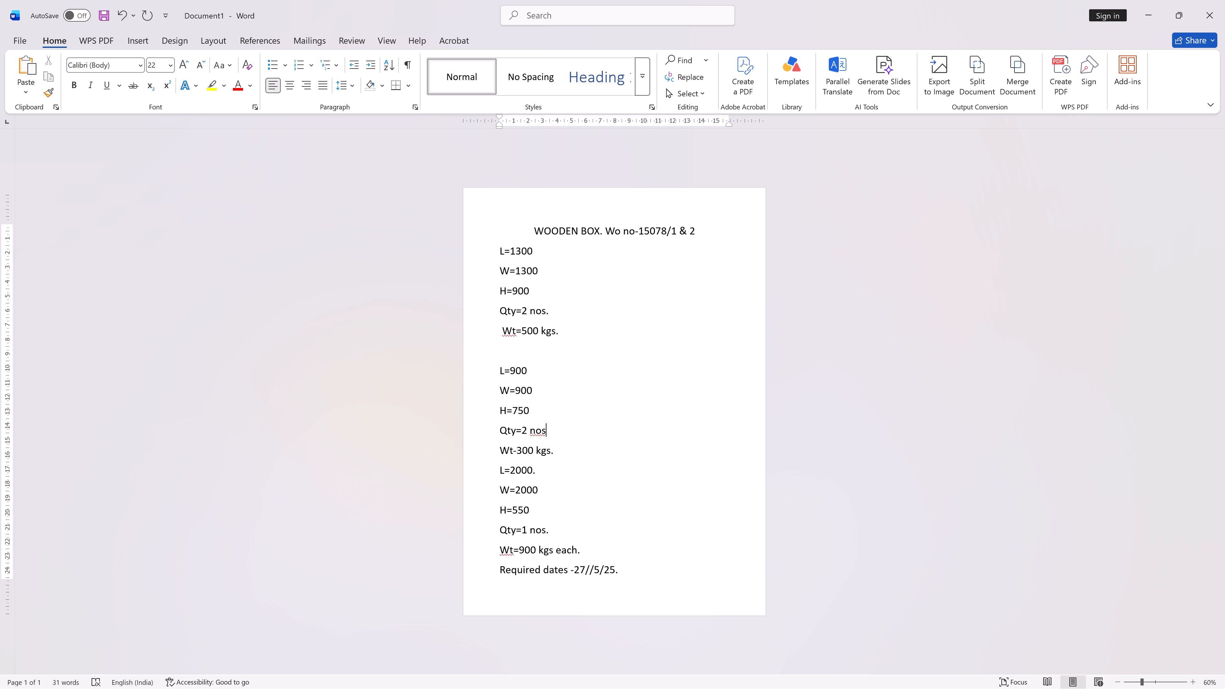
# Change the work order number in the heading to "15081/ 2 & 5".
pyautogui.hotkey('ctrl', 'p')
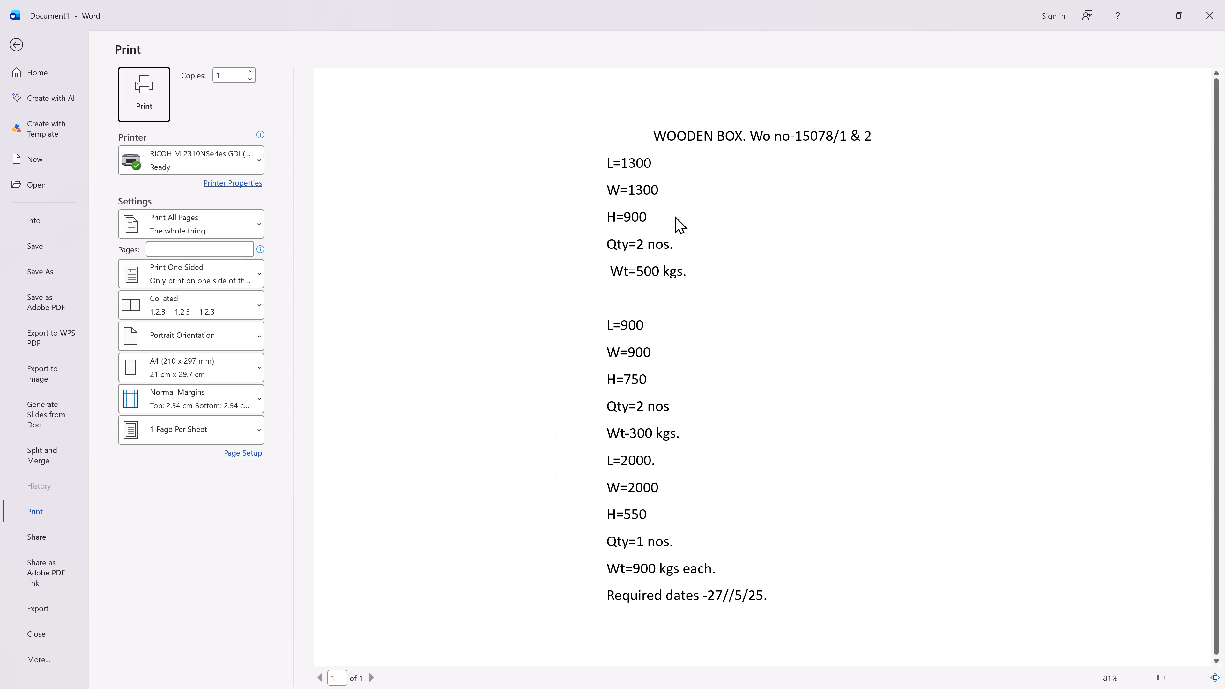
pyautogui.click(14, 44)
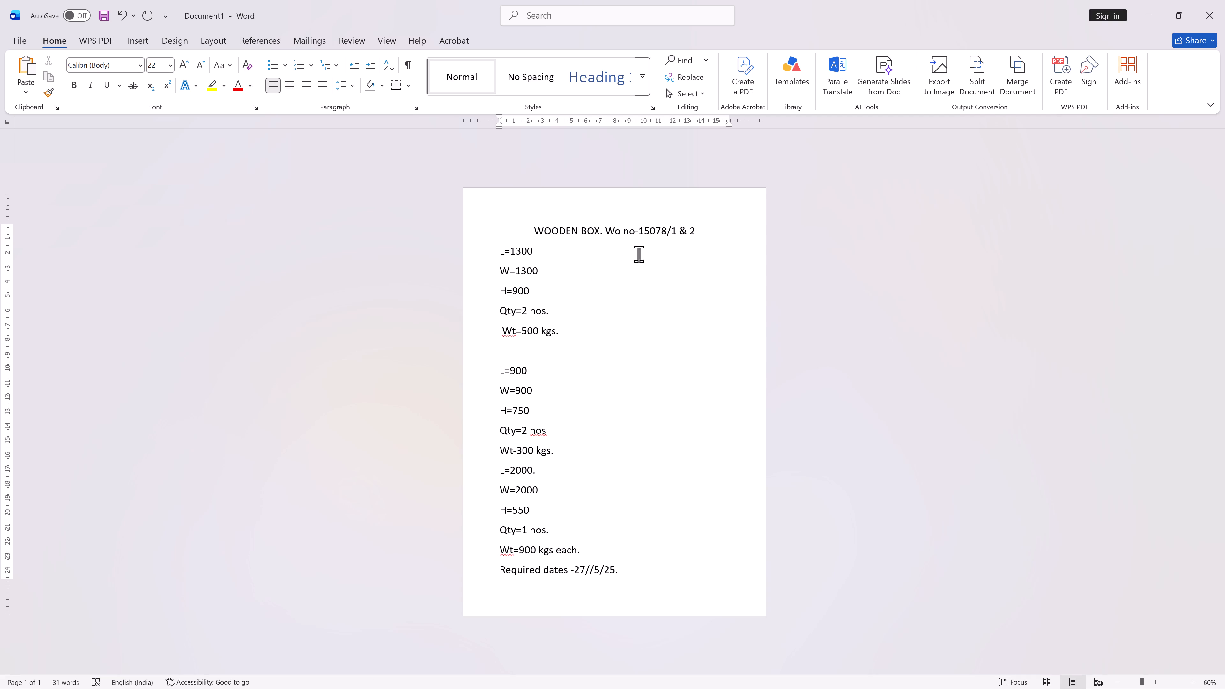
pyautogui.click(665, 231)
pyautogui.press('BackSpace')
pyautogui.press('BackSpace')
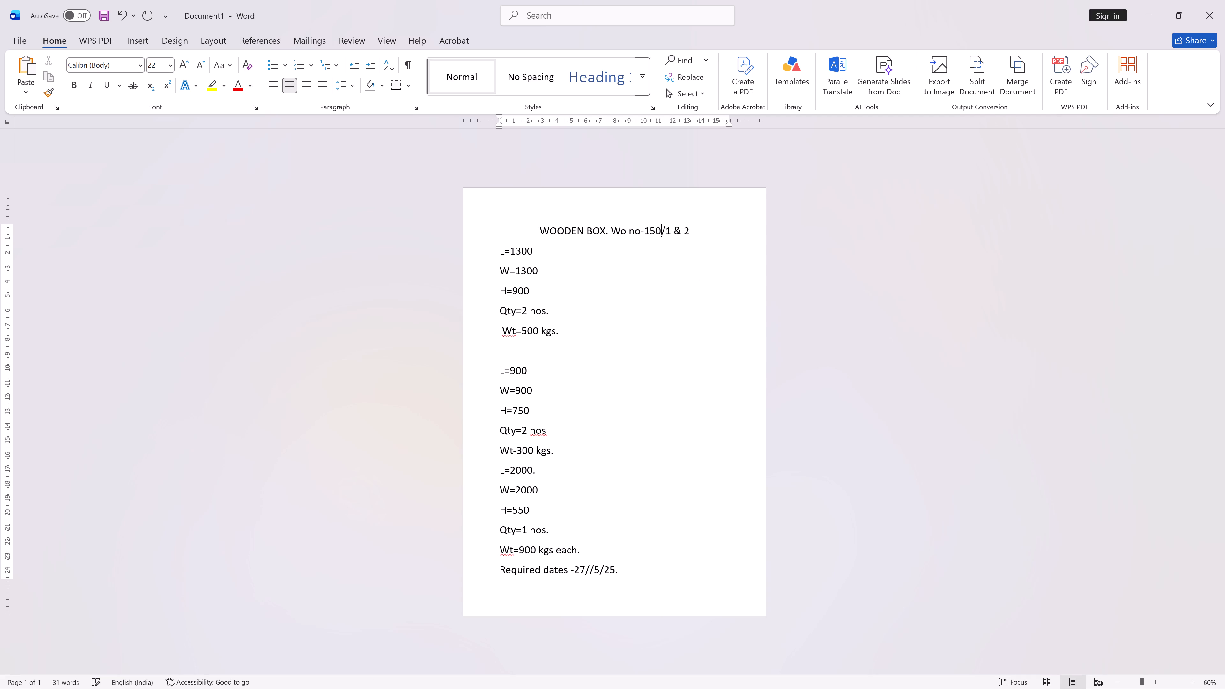
pyautogui.write('81')
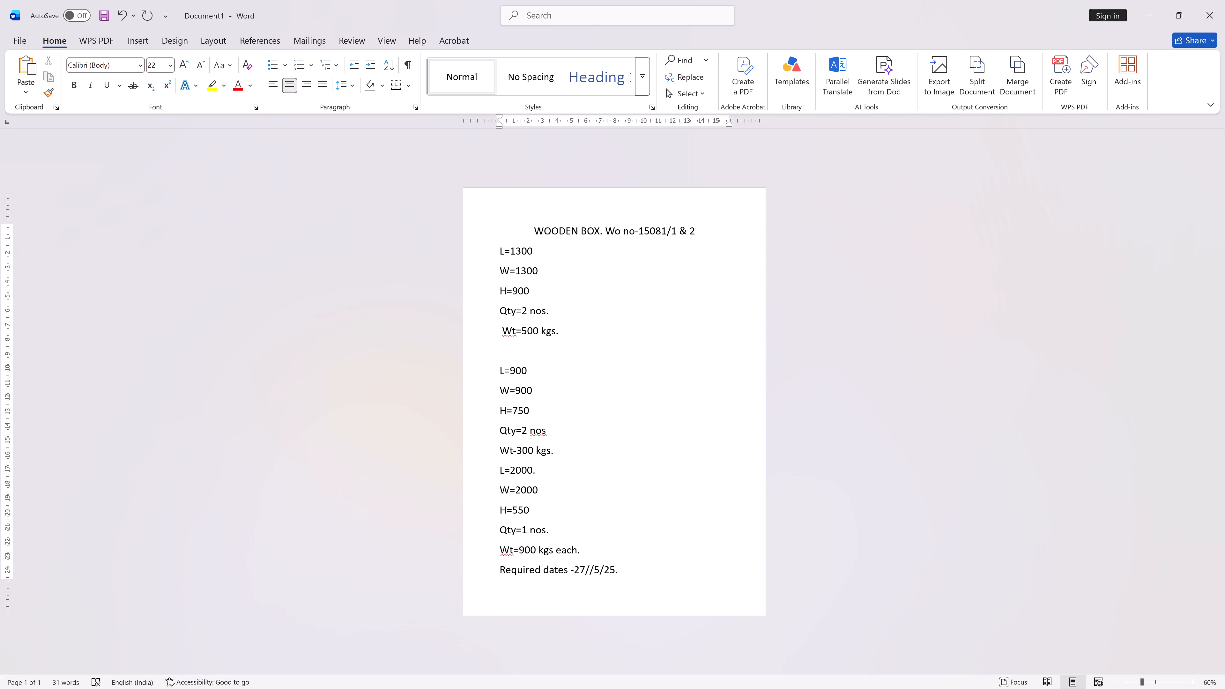
pyautogui.press('Right')
pyautogui.press('Right')
pyautogui.press('Left')
pyautogui.press('Delete')
pyautogui.press('Delete')
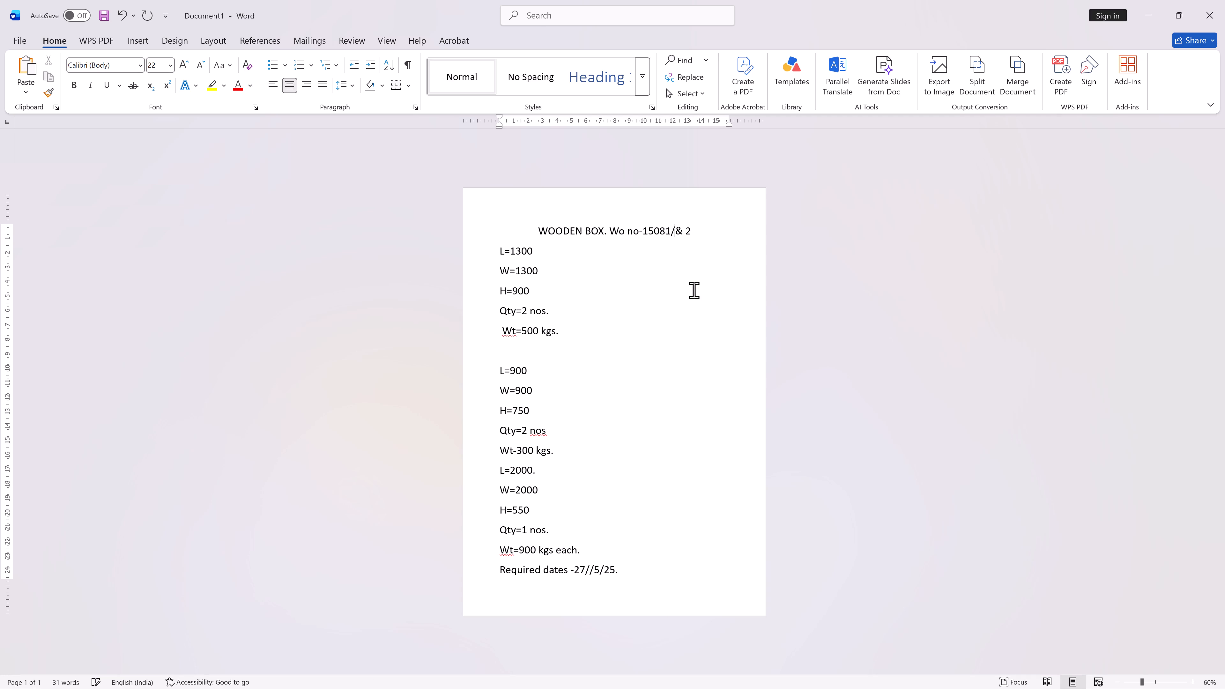
pyautogui.press('Delete')
pyautogui.press('Delete')
pyautogui.press('Delete')
pyautogui.press('space')
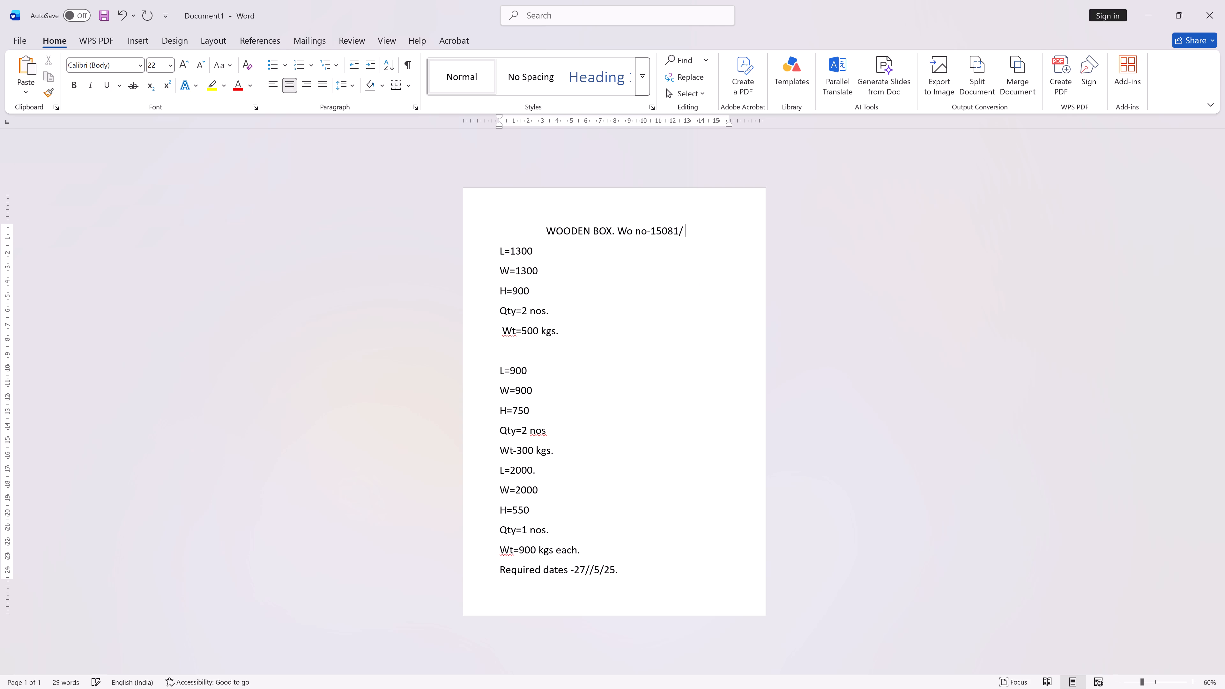
pyautogui.write('2')
pyautogui.press('space')
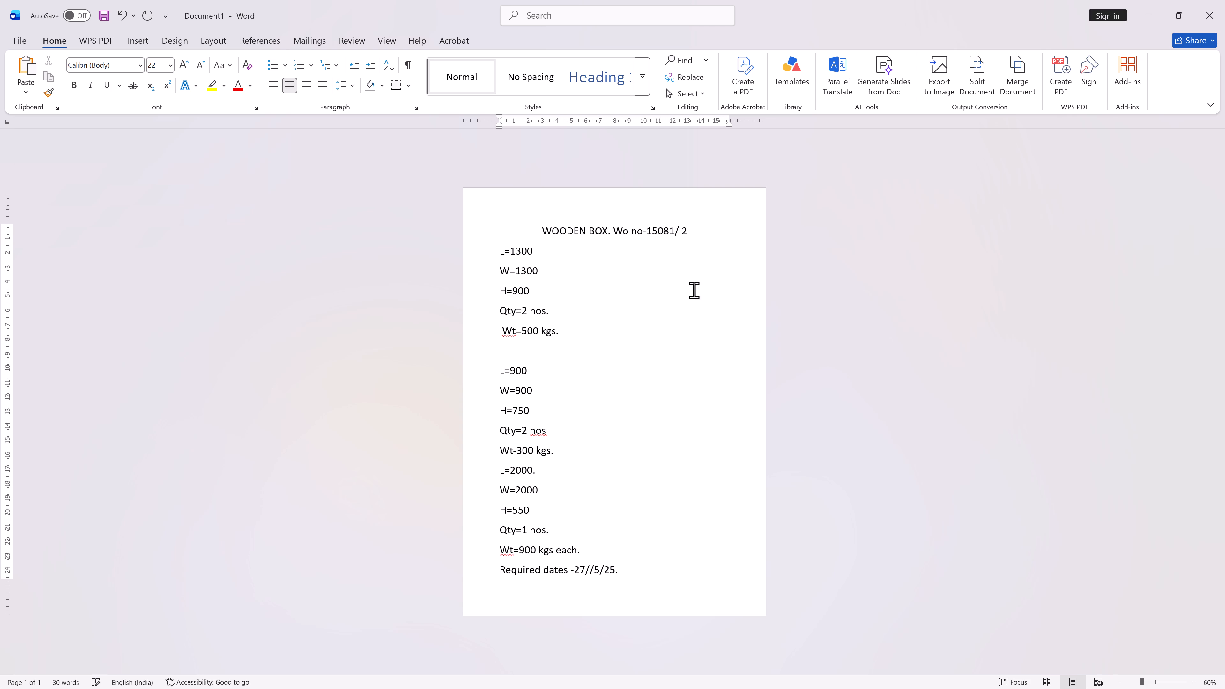
pyautogui.hotkey('shift', '&')
pyautogui.press('space')
pyautogui.write('5')
pyautogui.press('Return')
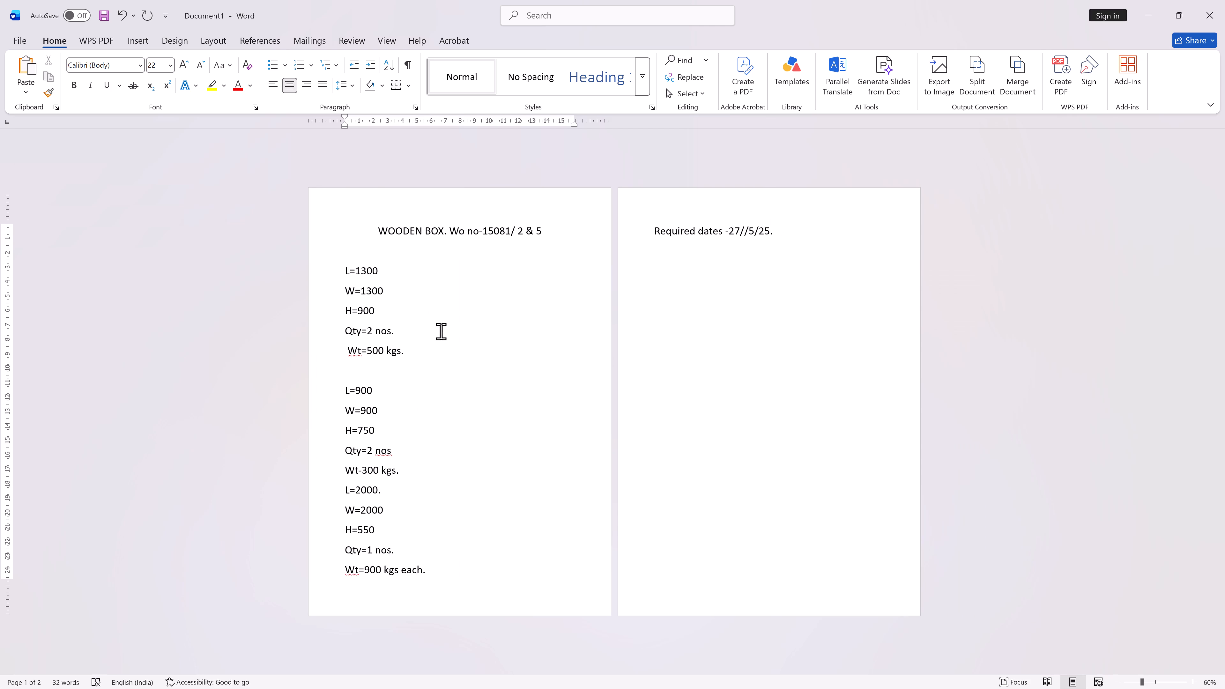
pyautogui.press('BackSpace')
pyautogui.press('BackSpace')
pyautogui.click(648, 313)
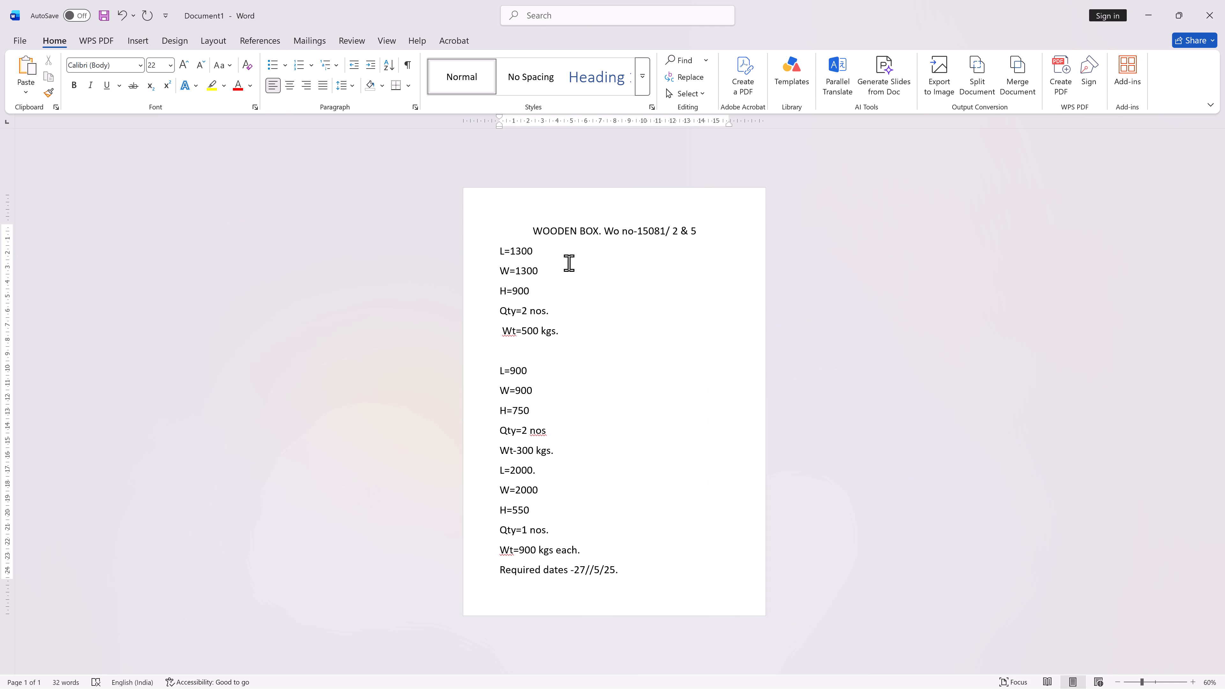
# Print the wooden box order one-sided on the RICOH M 2310N printer with its A4 profile.
pyautogui.hotkey('ctrl', 'p')
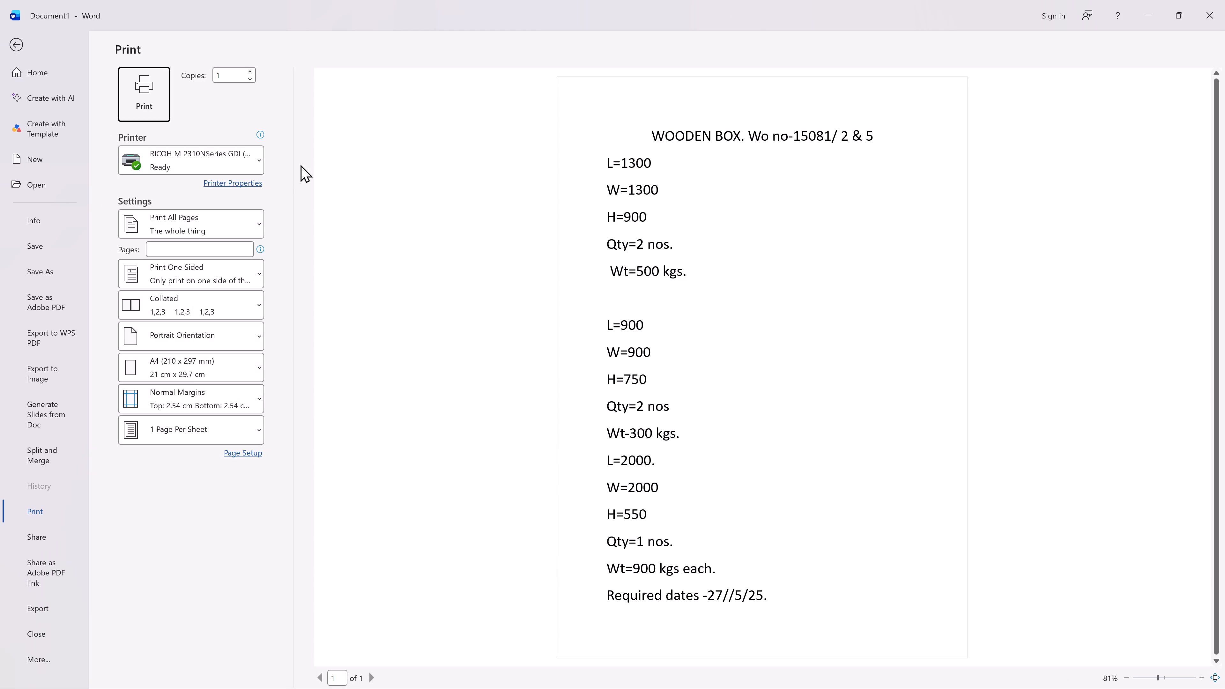
pyautogui.click(244, 185)
pyautogui.click(90, 239)
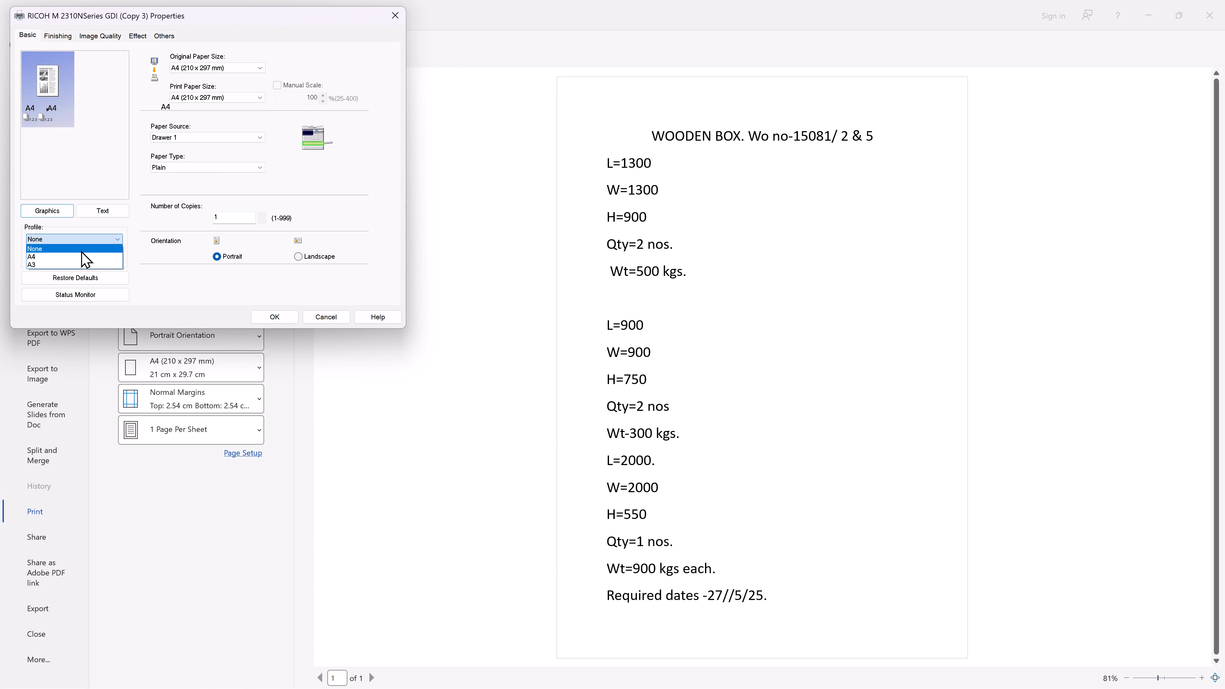
pyautogui.click(81, 251)
pyautogui.click(76, 233)
pyautogui.click(73, 243)
pyautogui.click(70, 259)
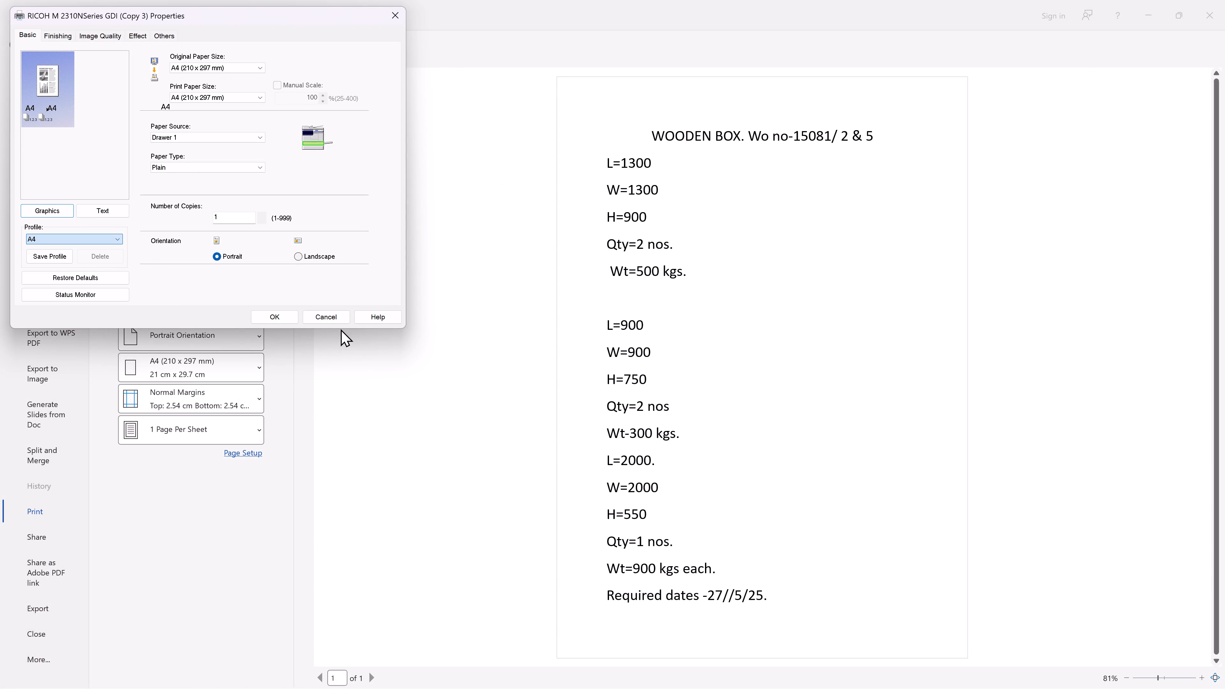
pyautogui.click(276, 319)
pyautogui.click(213, 271)
pyautogui.click(202, 308)
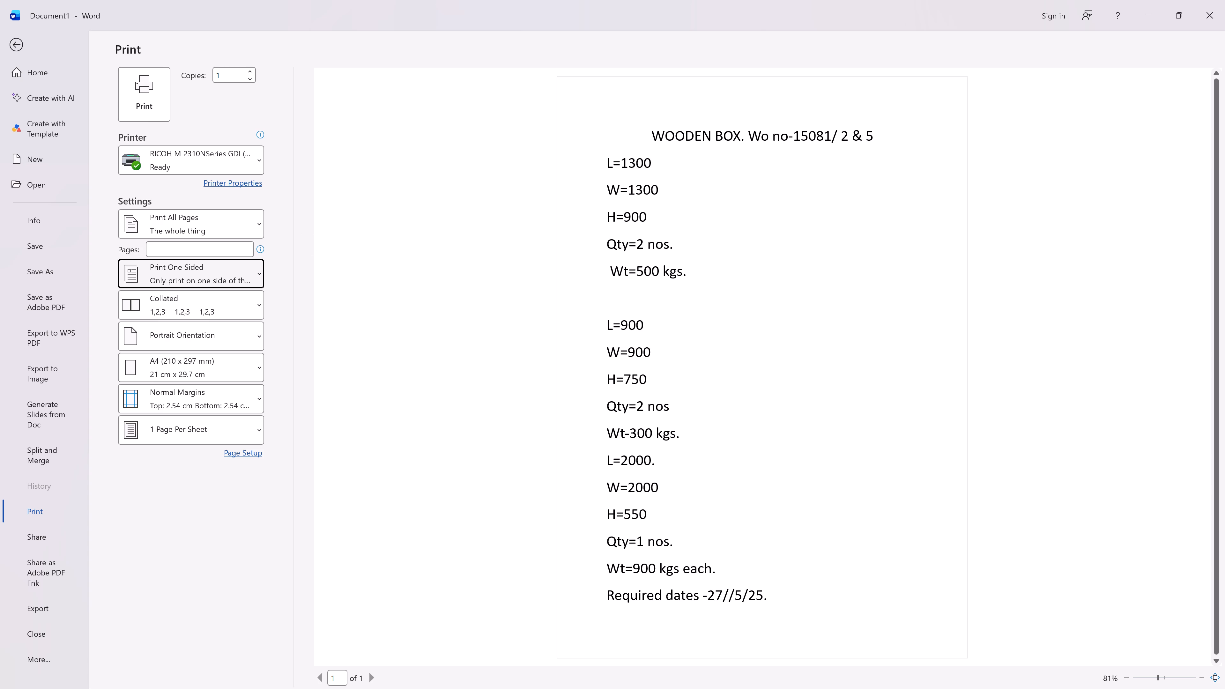
pyautogui.click(134, 89)
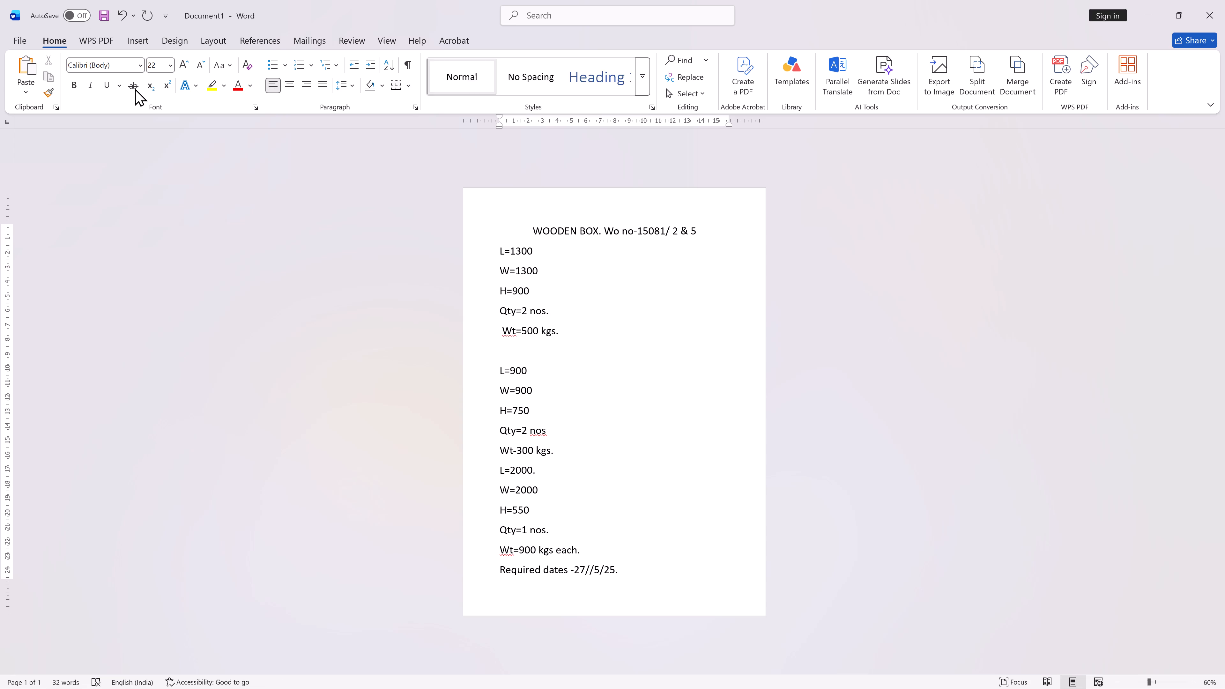
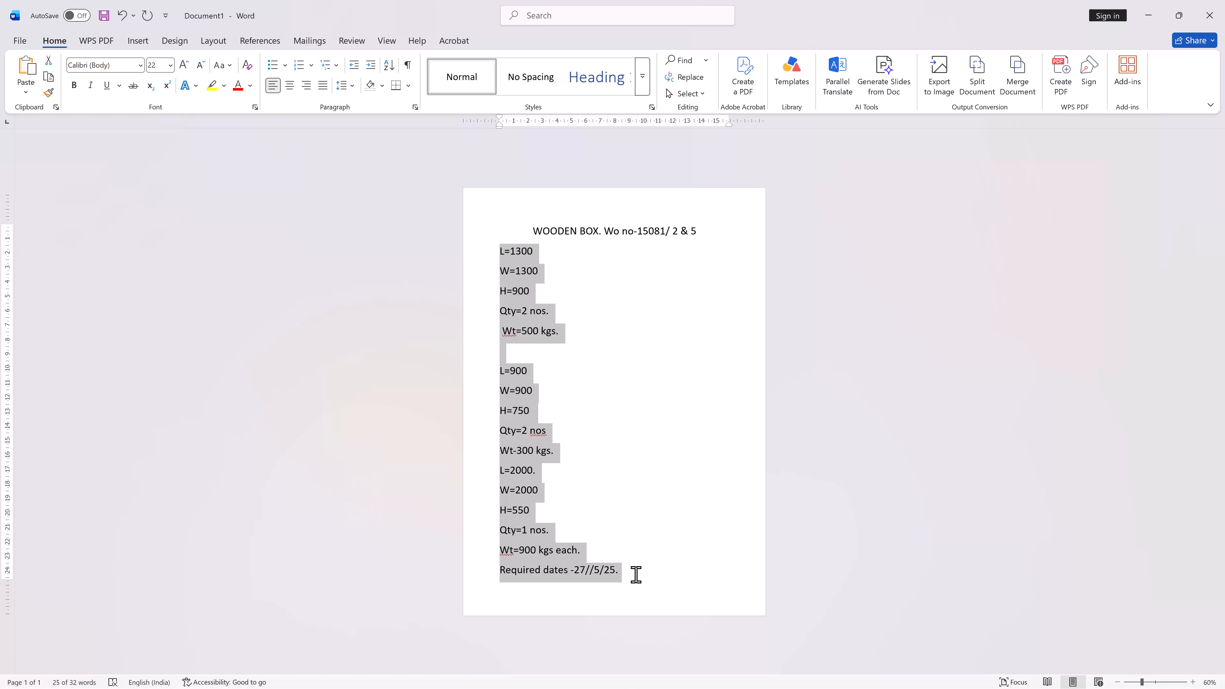
# Replace the selected wooden box details below the heading with the copied plastic bhaku and cloth order text.
pyautogui.hotkey('ctrl', 'v')
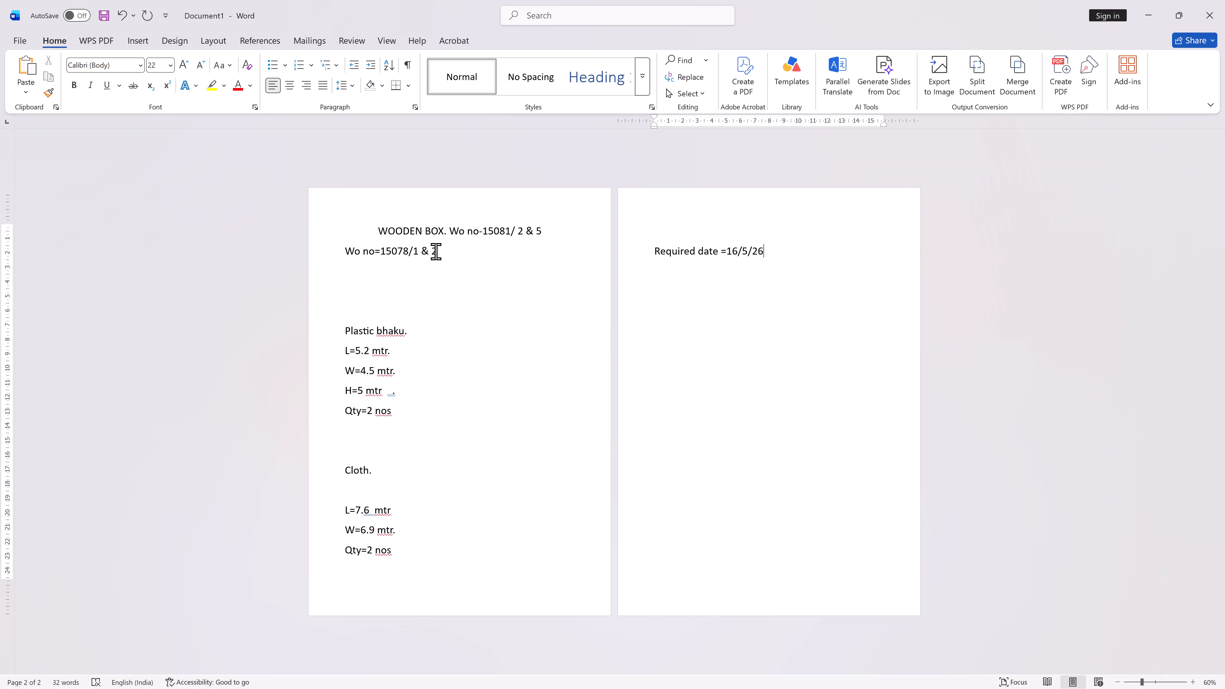
# Delete the pasted "Wo no=15078/1" line and all blank lines below it so "Plastic bhaku." directly follows the heading.
pyautogui.moveTo(436, 251); pyautogui.dragTo(328, 248)
pyautogui.press('Delete')
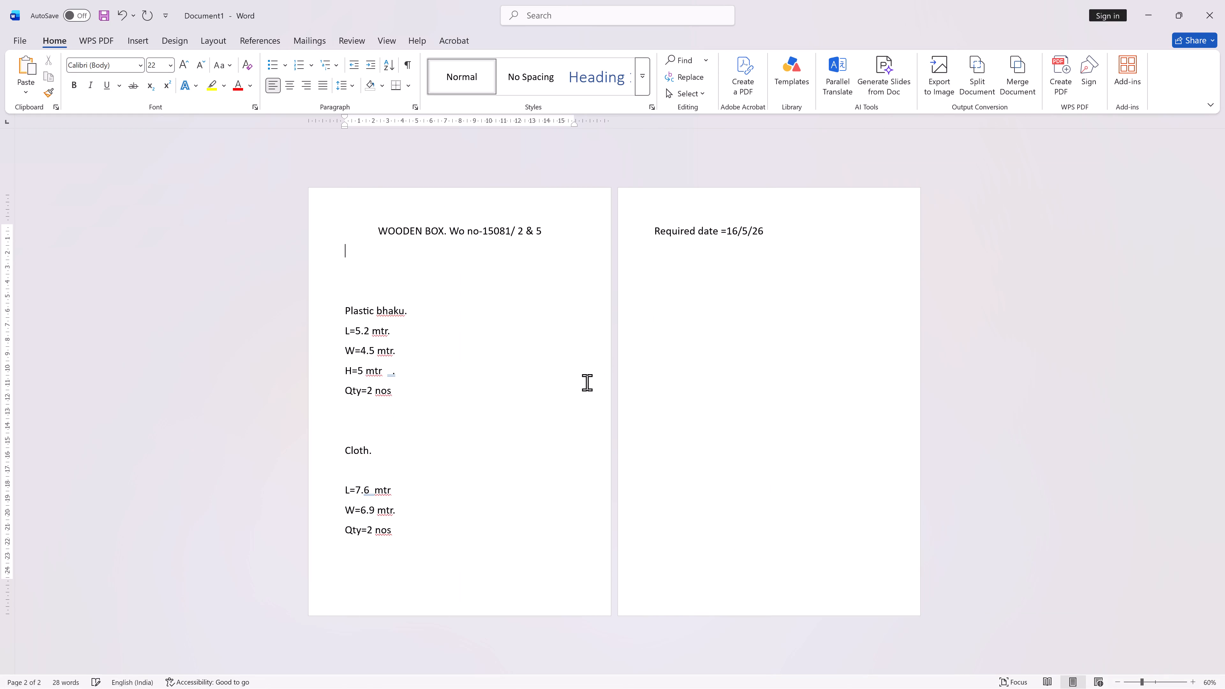
pyautogui.press('Delete')
pyautogui.press('Delete')
pyautogui.press('Delete')
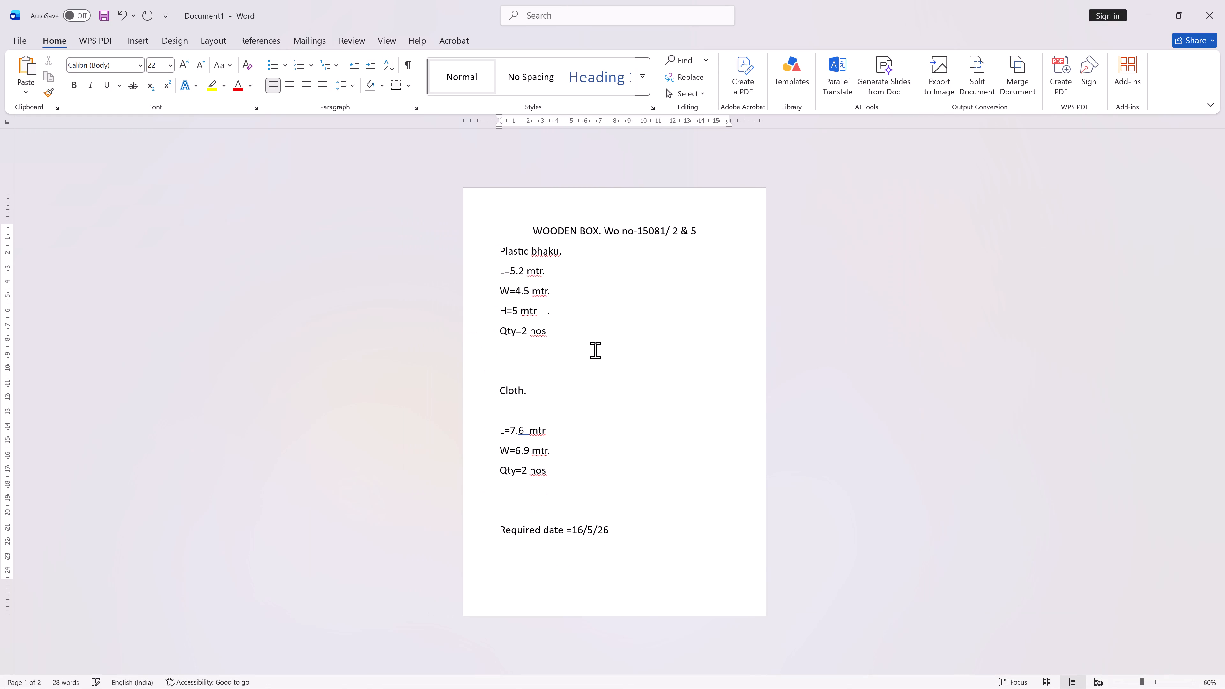
# Remove the blank line between "Cloth." and L=7.6 mtr, and leave only one blank line before "Required date".
pyautogui.click(497, 389)
pyautogui.click(493, 432)
pyautogui.press('BackSpace')
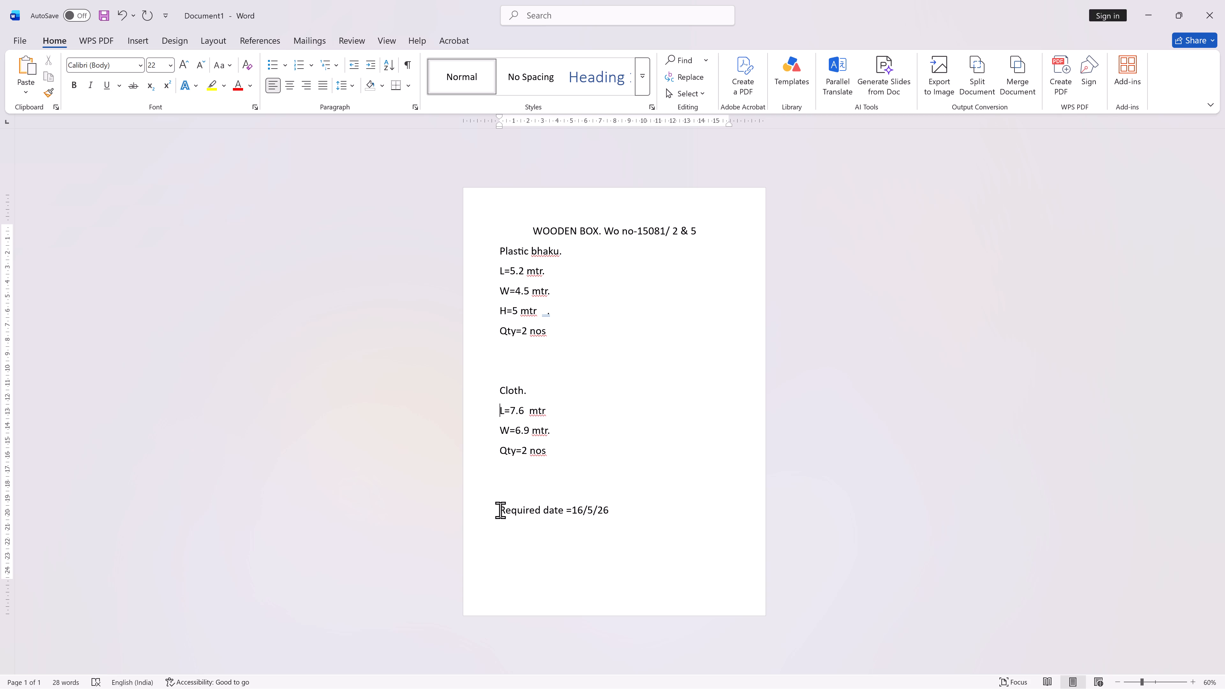
pyautogui.click(501, 510)
pyautogui.press('BackSpace')
pyautogui.click(692, 439)
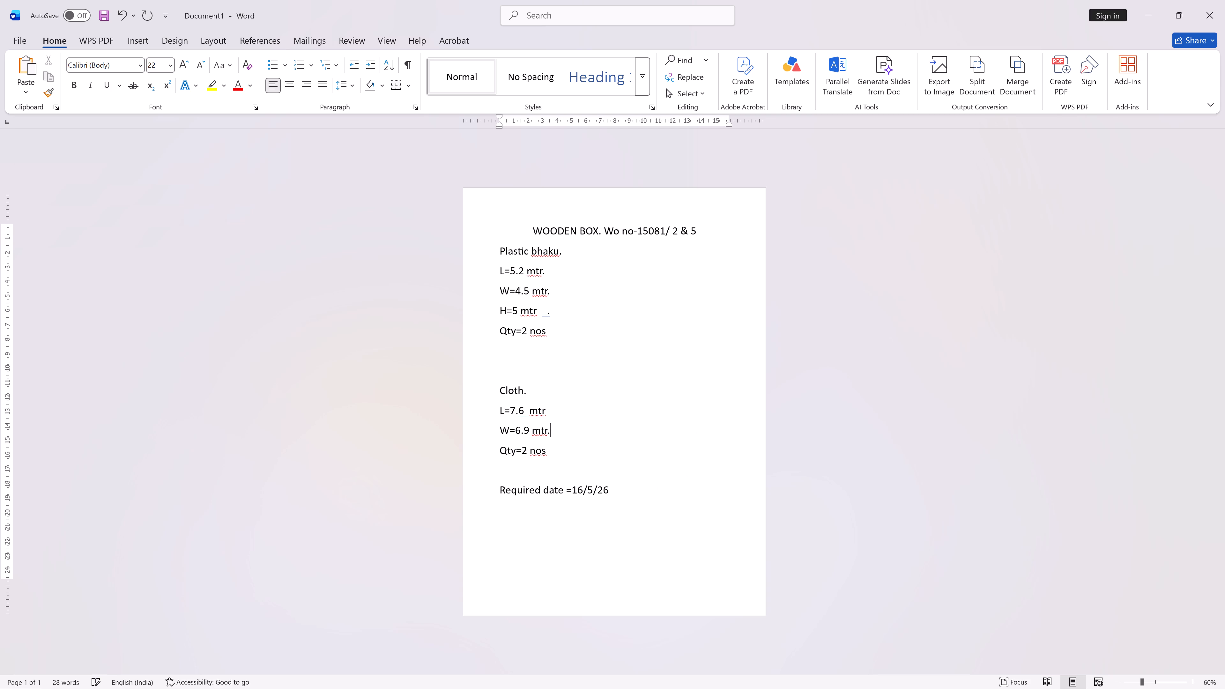
# Print the plastic bhaku and cloth order one-sided on the RICOH M 2310N printer with its A4 profile.
pyautogui.hotkey('ctrl', 'p')
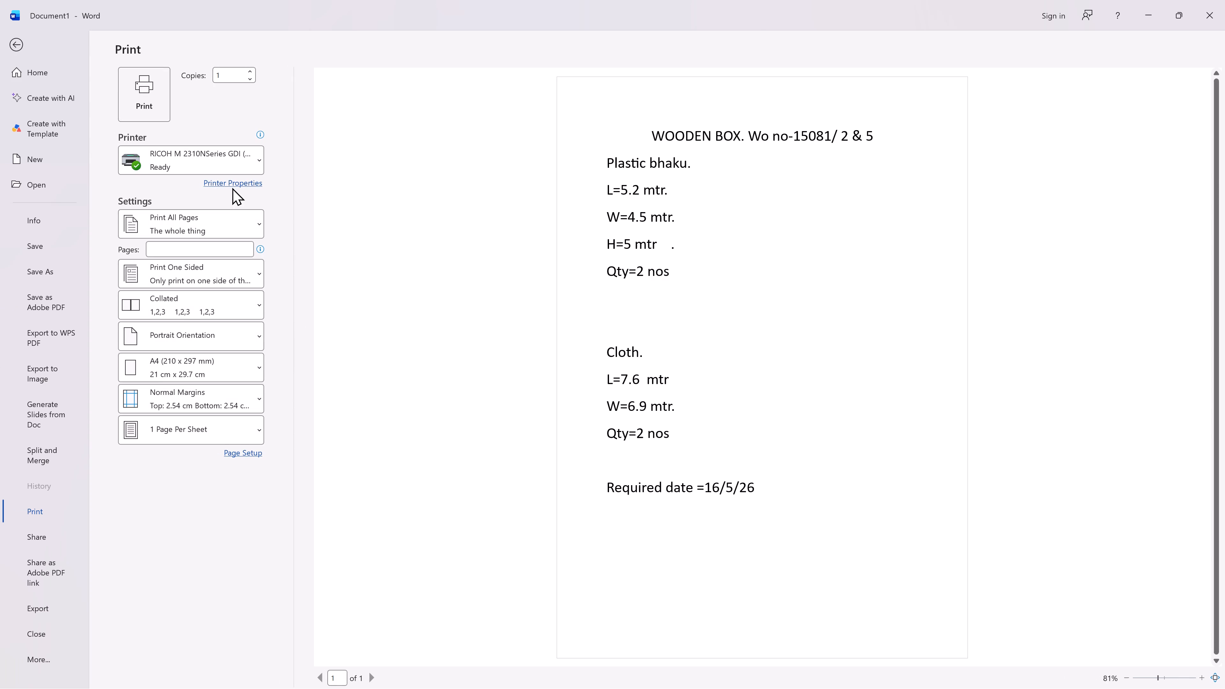
pyautogui.click(233, 189)
pyautogui.click(230, 184)
pyautogui.click(108, 239)
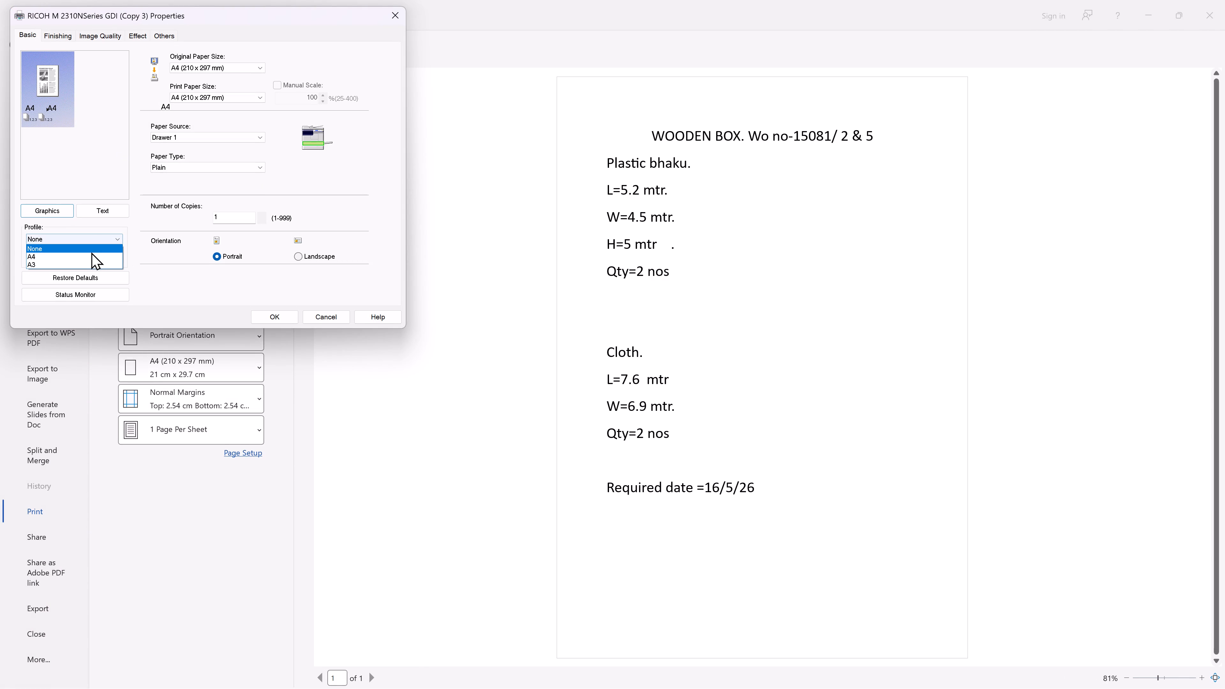
pyautogui.click(88, 257)
pyautogui.click(285, 317)
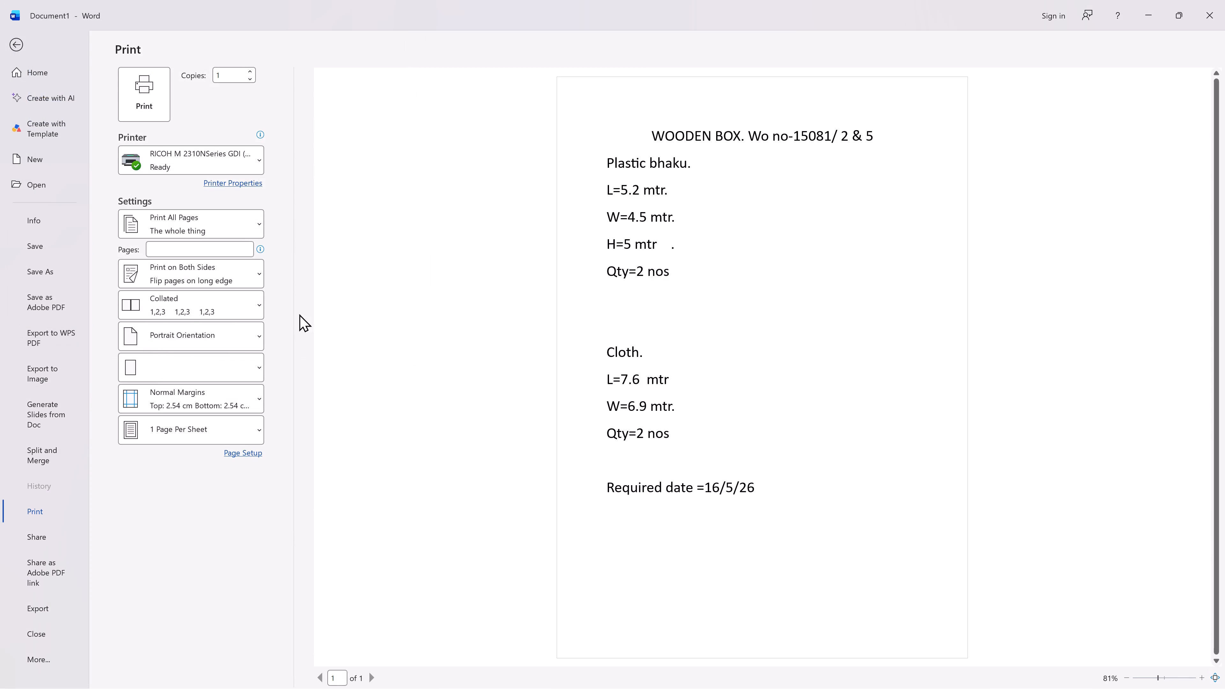
pyautogui.click(215, 275)
pyautogui.click(204, 315)
pyautogui.click(144, 85)
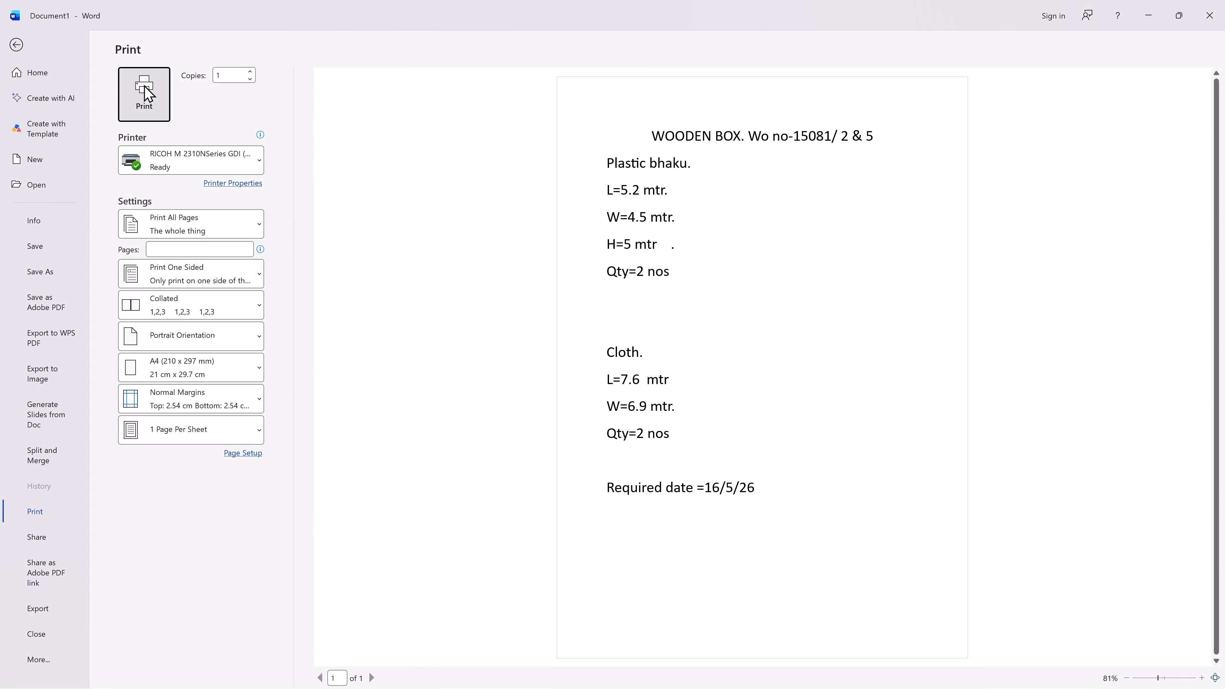
pyautogui.click(146, 82)
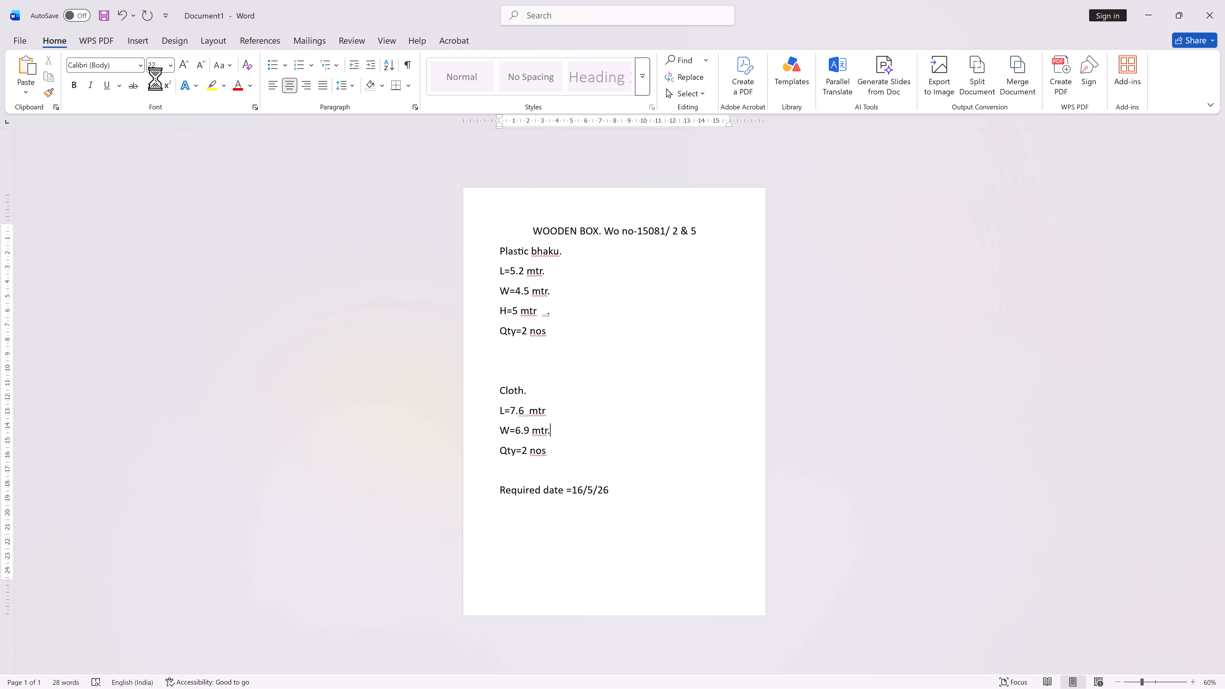
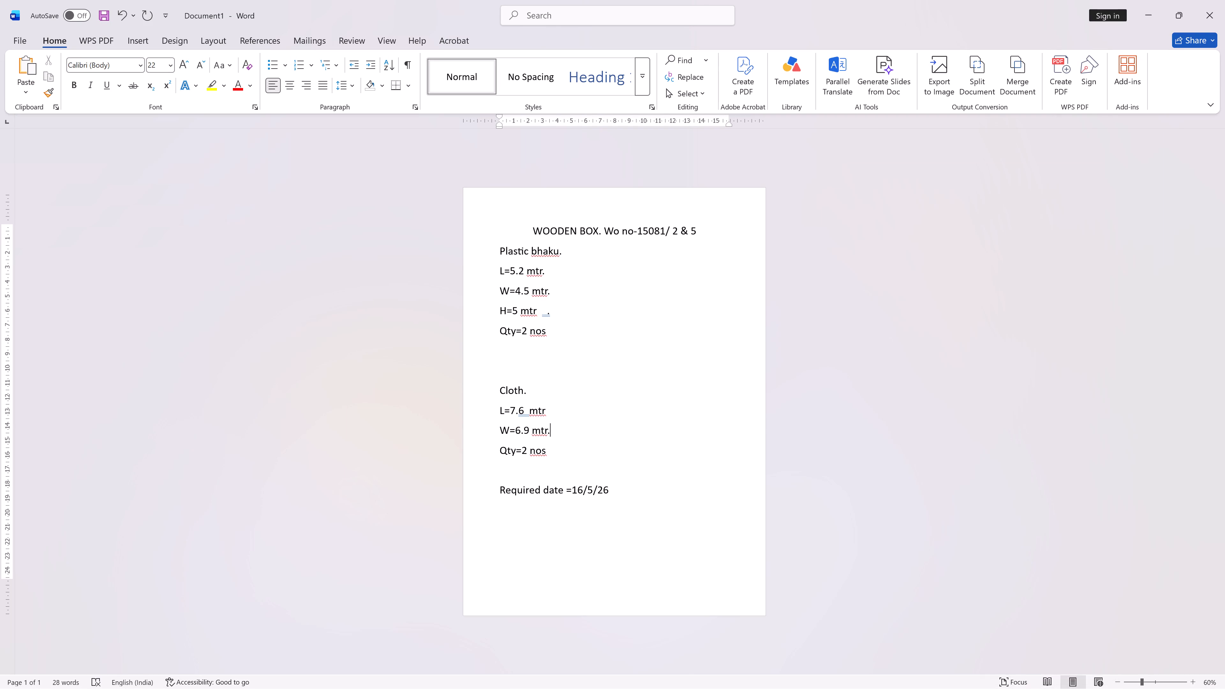
# Switch to Everything, search for 6431 and open the W.O- 6431 [ 125 MVA ] INDOTECH folder.
pyautogui.click(669, 678)
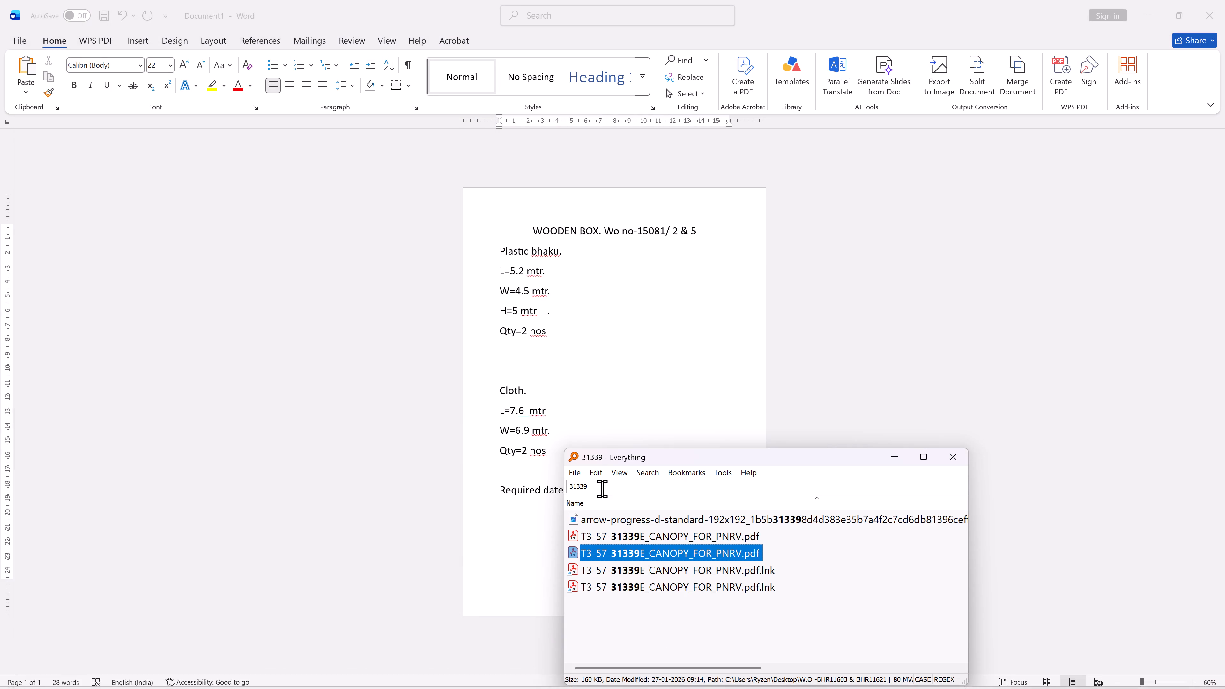
pyautogui.click(602, 489)
pyautogui.write('6431')
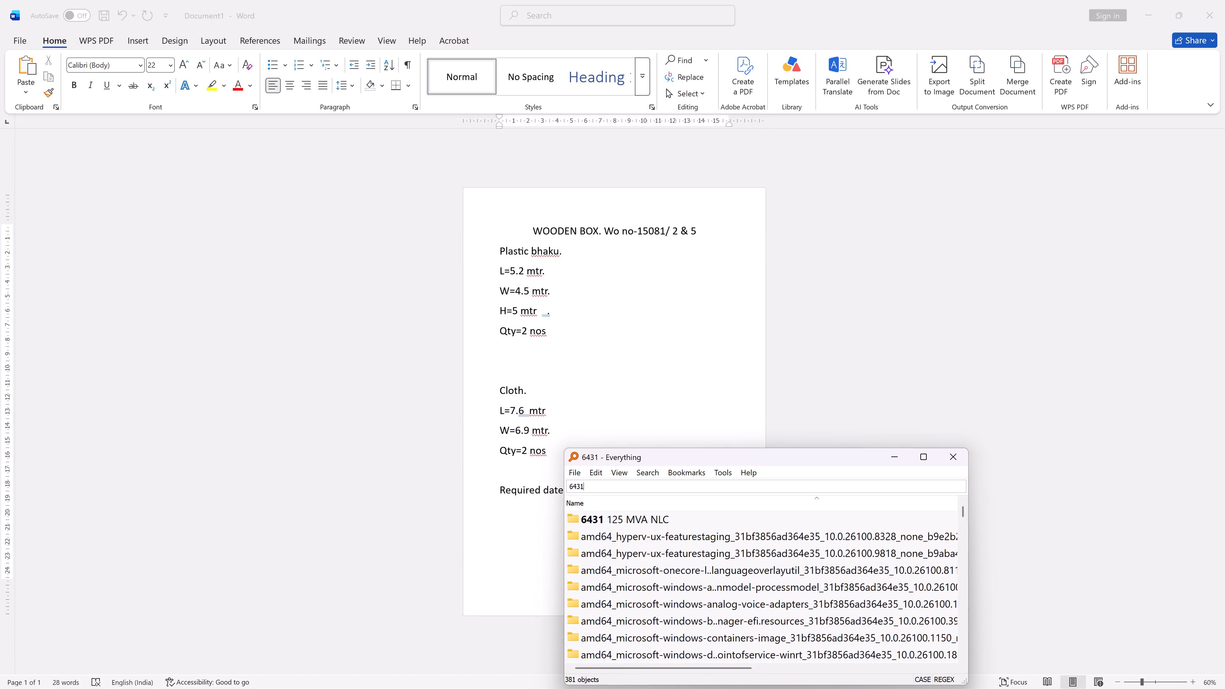
pyautogui.press('Return')
pyautogui.press('Return')
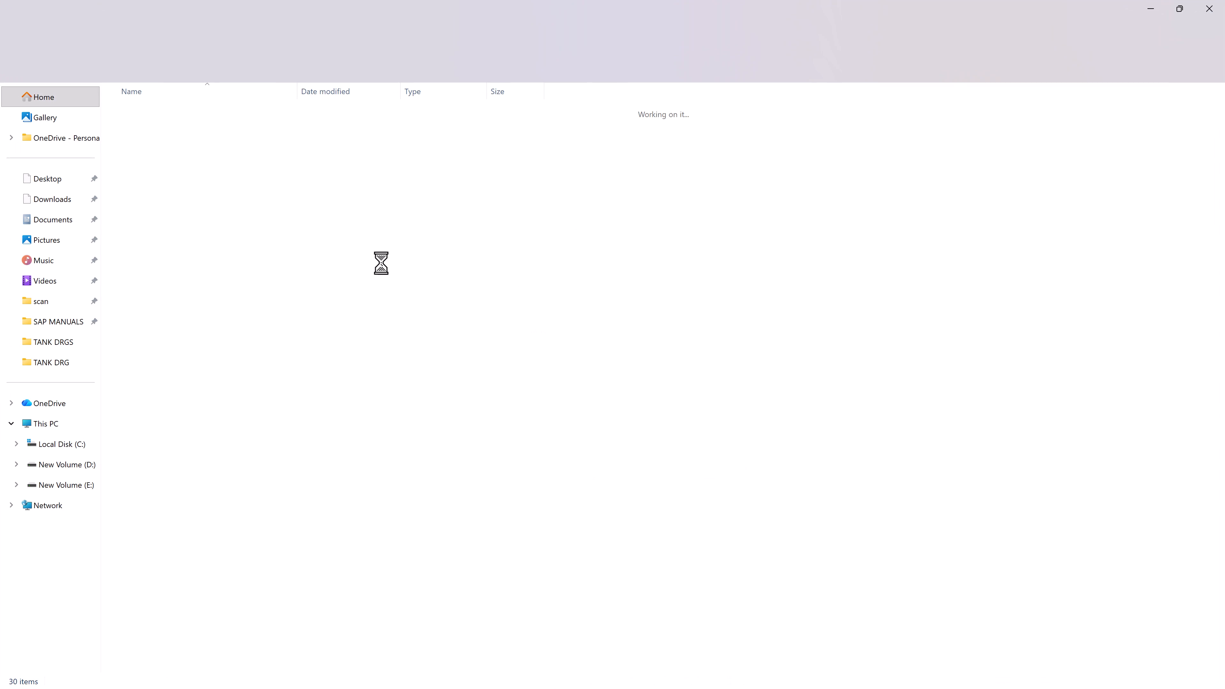
# Open the 6431_T-01 tank assembly details PDF from the TANK DRG folder and maximize its Acrobat window.
pyautogui.click(265, 155)
pyautogui.doubleClick(250, 142)
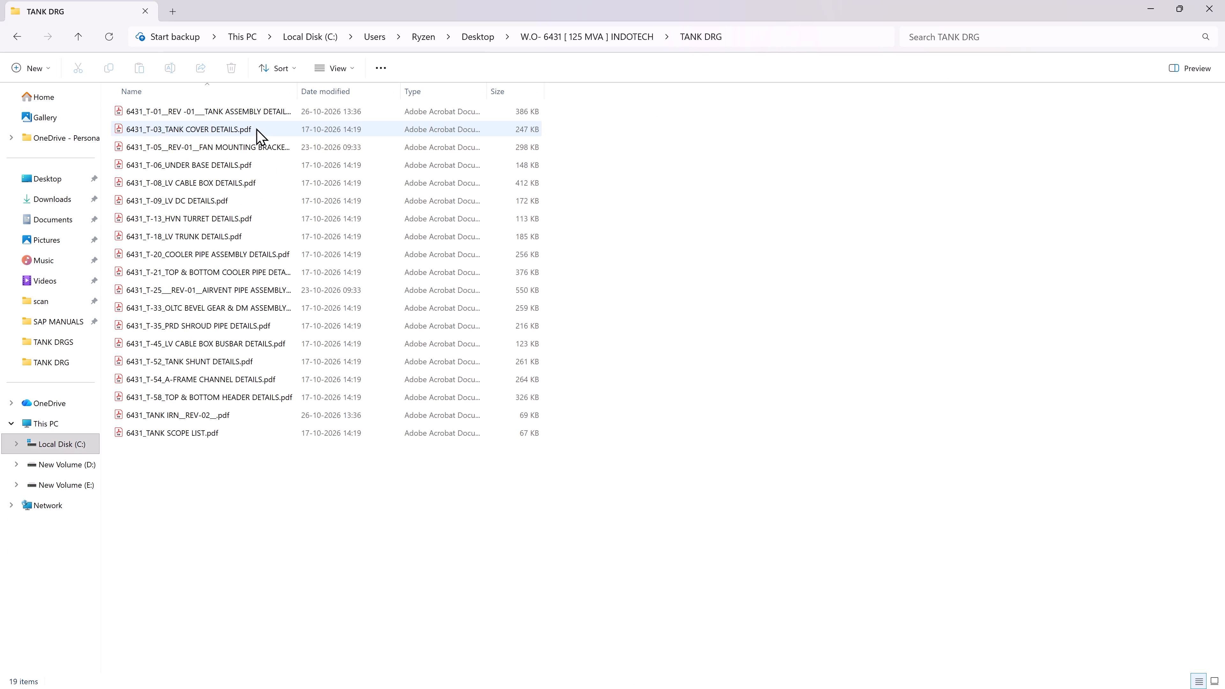
pyautogui.doubleClick(247, 113)
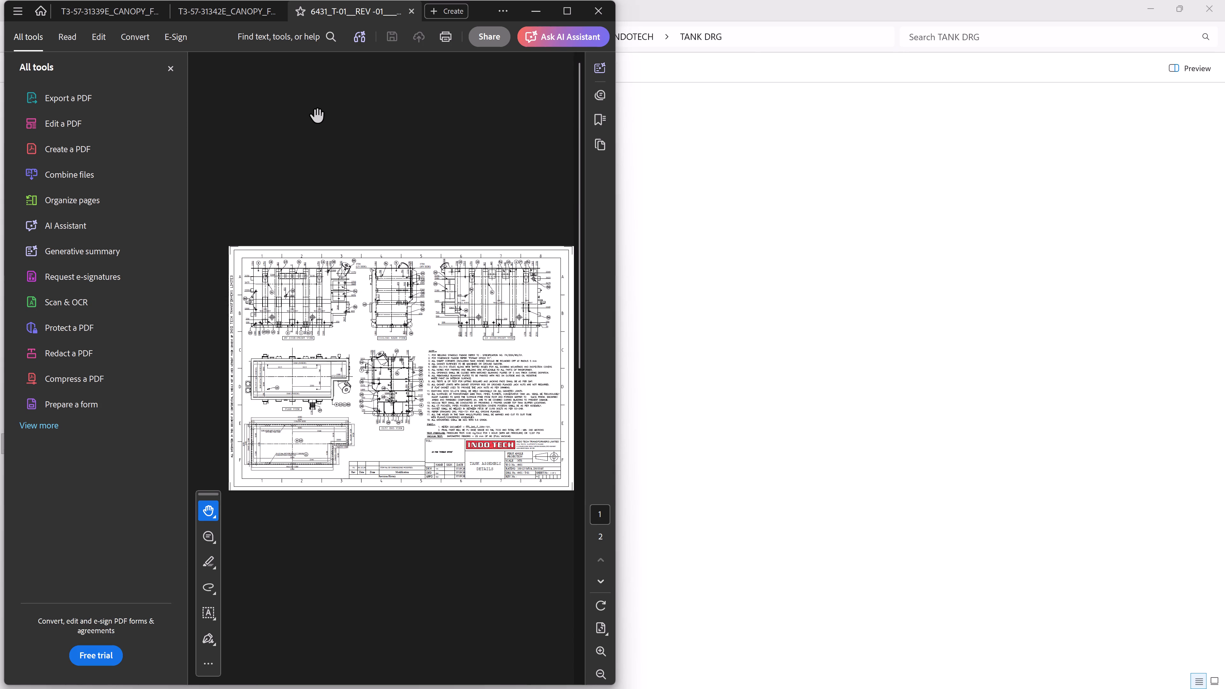
pyautogui.click(573, 12)
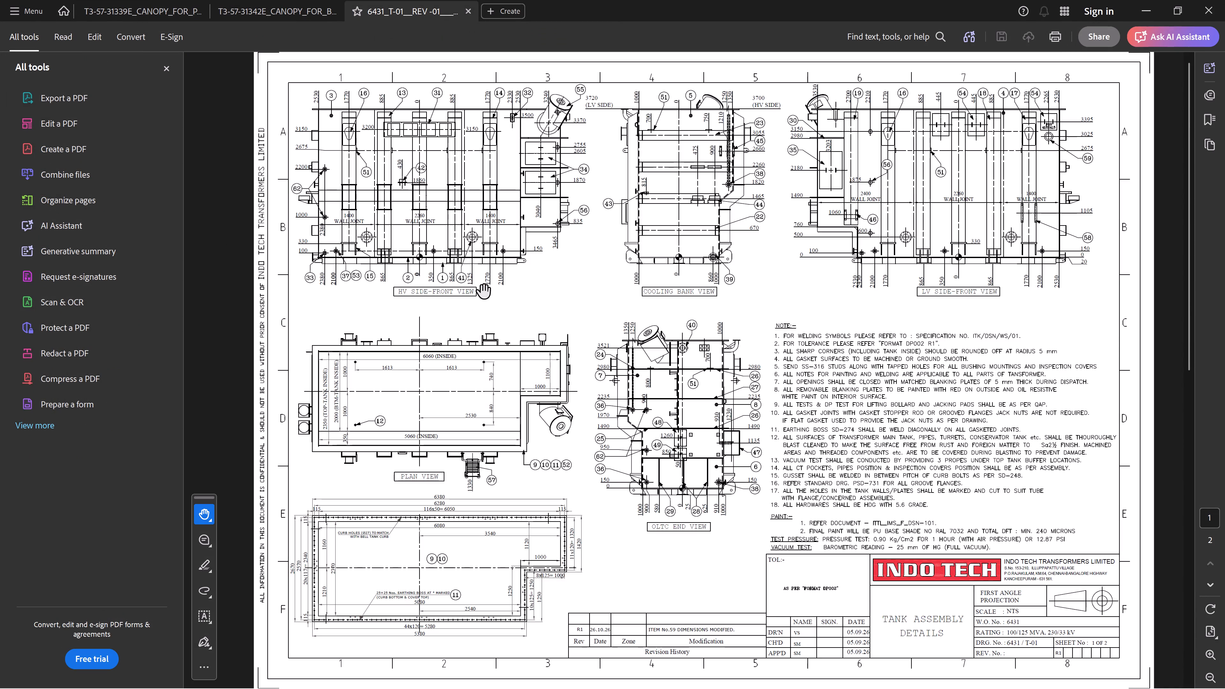
# Examine the tank dimensions in the HV side-front view of the 6431 tank assembly drawing.
pyautogui.keyDown('ctrl'); pyautogui.scroll(4, 349, 100); pyautogui.keyUp('ctrl')
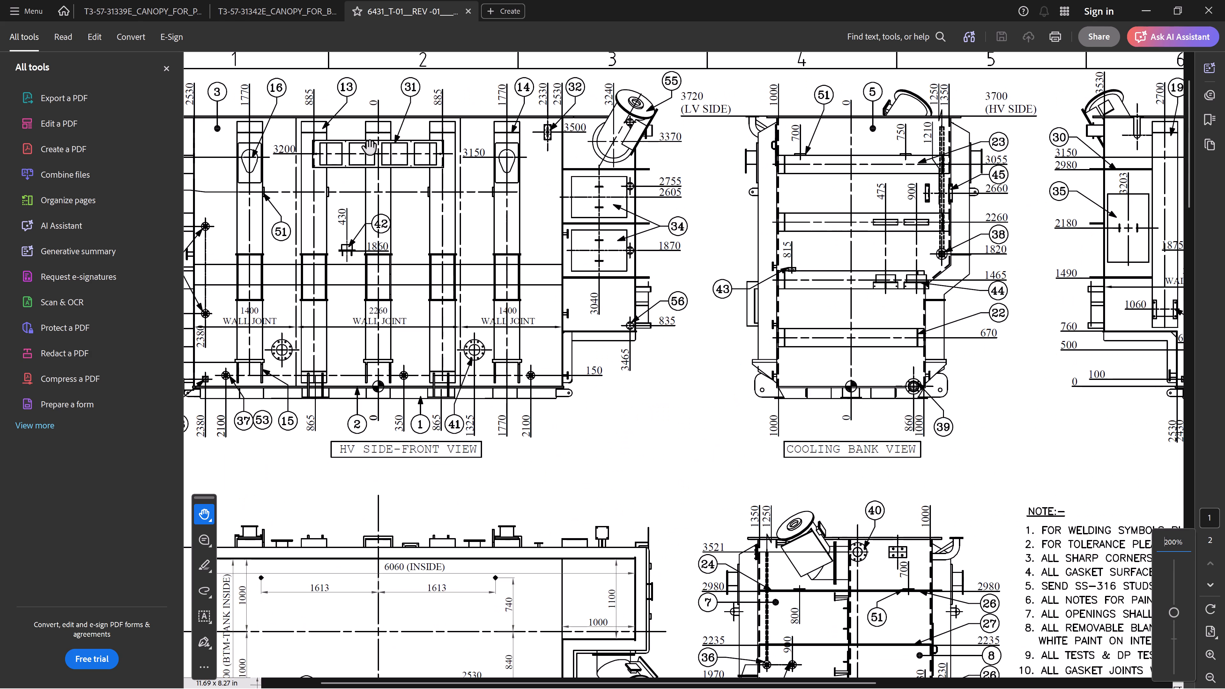
pyautogui.moveTo(372, 158); pyautogui.dragTo(524, 311)
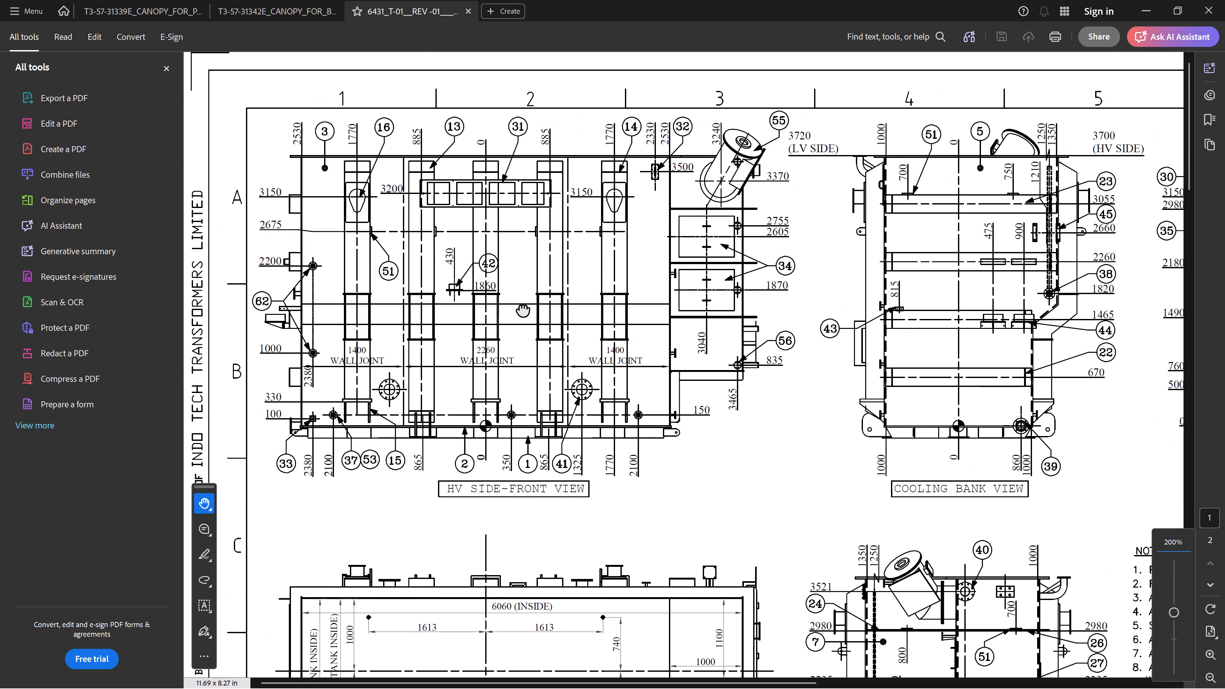
pyautogui.moveTo(524, 311); pyautogui.dragTo(540, 317)
pyautogui.moveTo(540, 317); pyautogui.dragTo(542, 322)
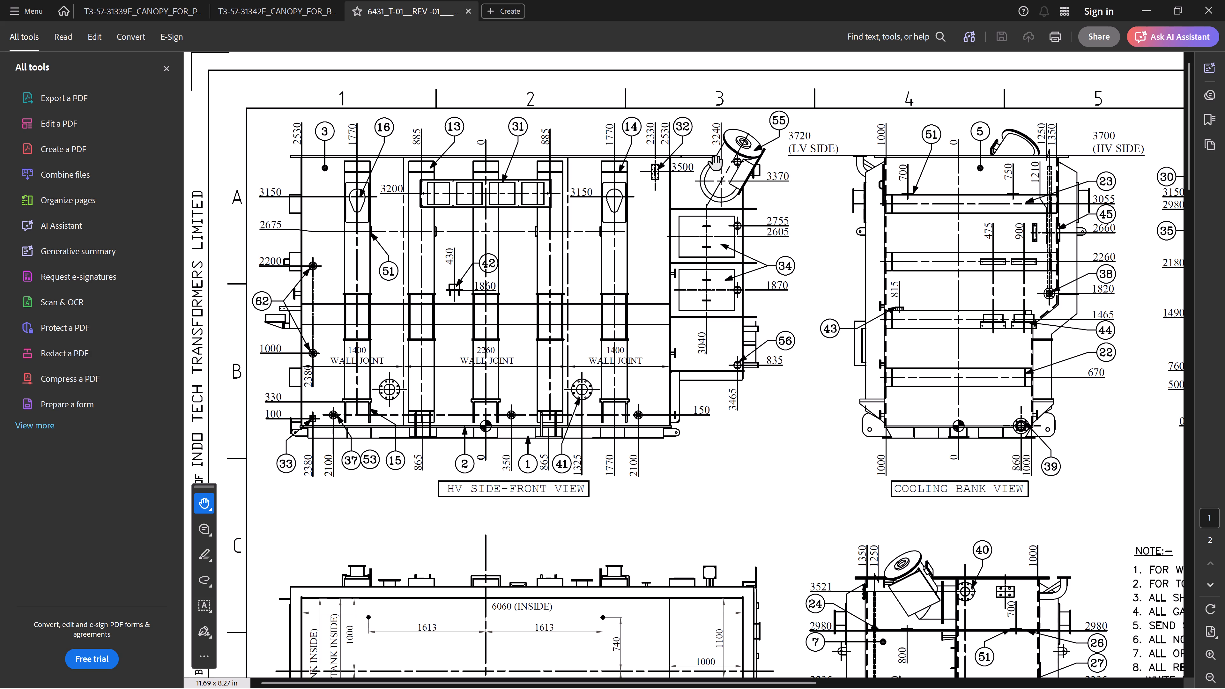
pyautogui.scroll(-4, 567, 224)
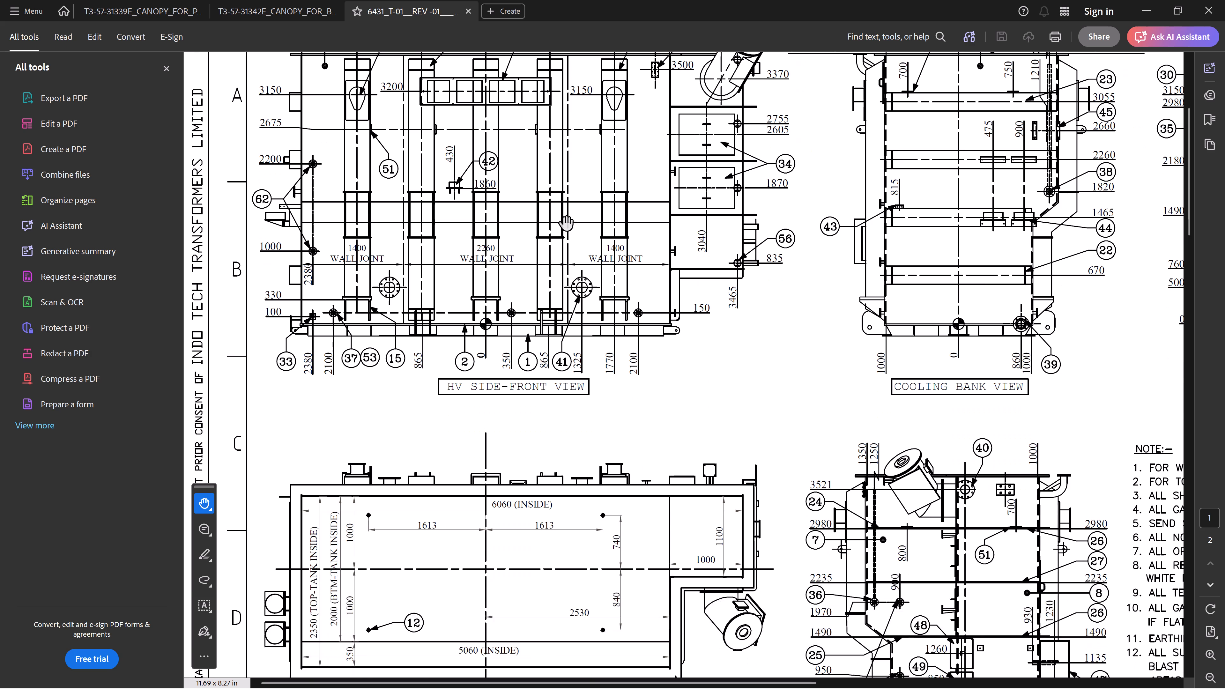
pyautogui.keyDown('ctrl'); pyautogui.scroll(-2, 567, 224); pyautogui.keyUp('ctrl')
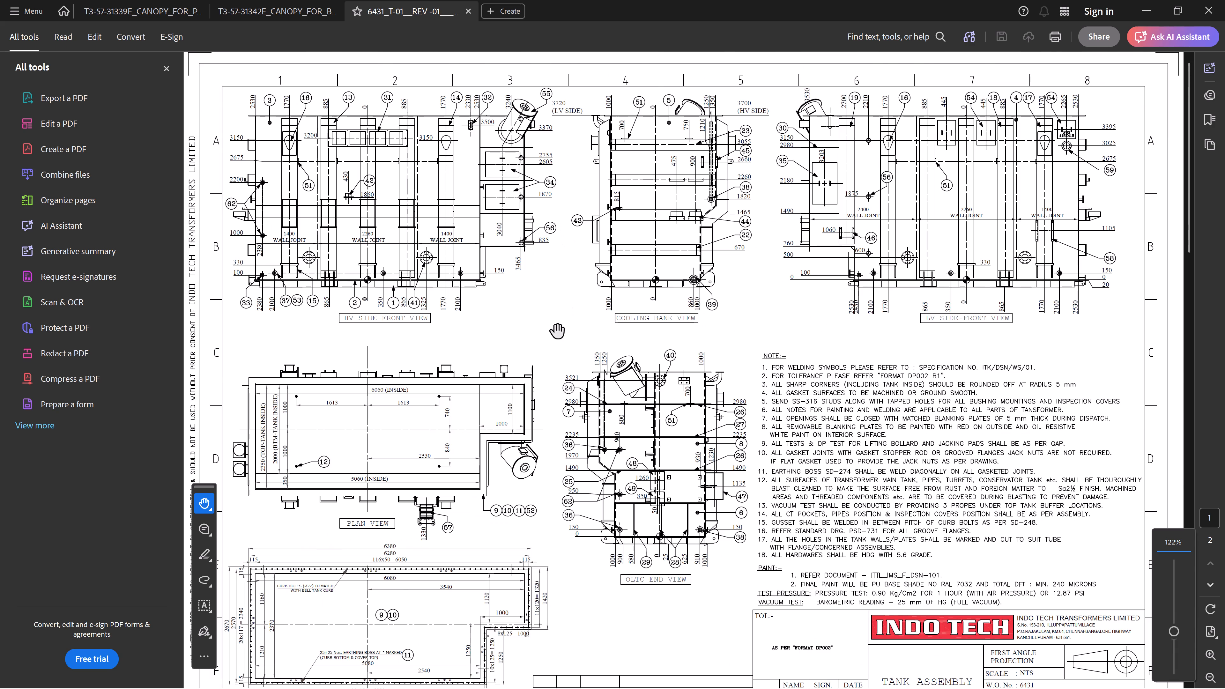
# Examine the inside tank dimensions in the plan view and the curb dimensions in the view below it.
pyautogui.keyDown('ctrl'); pyautogui.scroll(2, 411, 416); pyautogui.keyUp('ctrl')
pyautogui.moveTo(377, 403); pyautogui.dragTo(544, 374)
pyautogui.keyDown('ctrl'); pyautogui.scroll(-3, 428, 207); pyautogui.keyUp('ctrl')
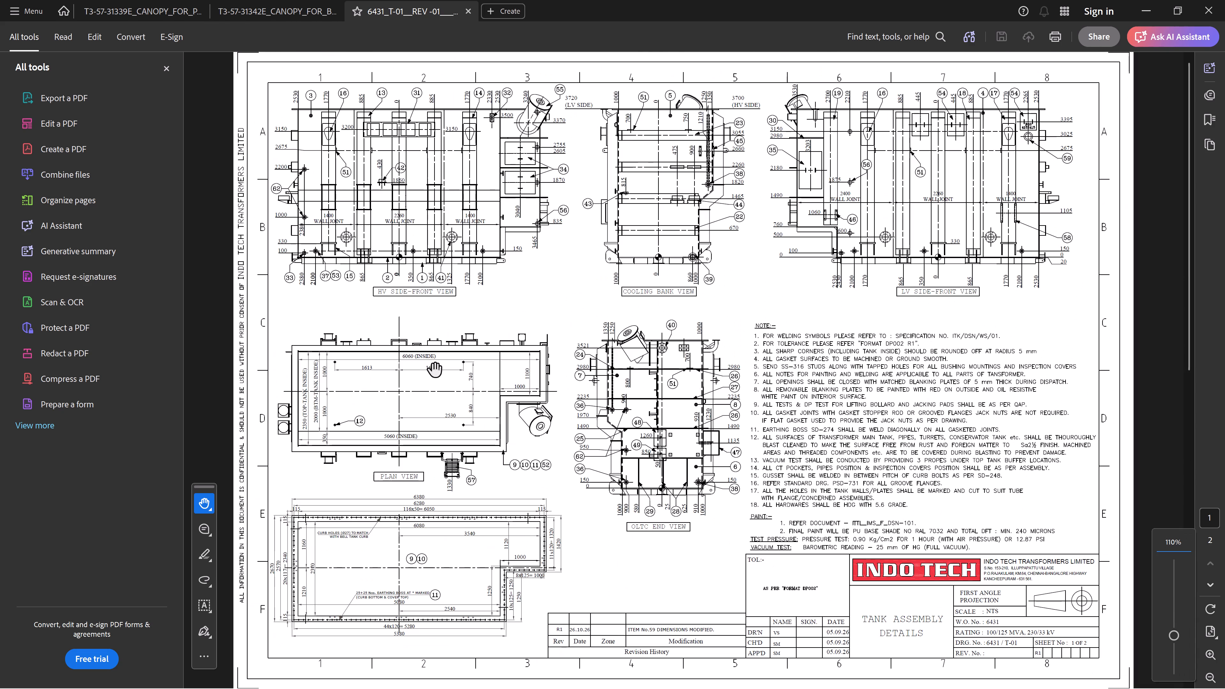
pyautogui.keyDown('ctrl'); pyautogui.scroll(3, 346, 516); pyautogui.keyUp('ctrl')
pyautogui.moveTo(374, 513); pyautogui.dragTo(571, 381)
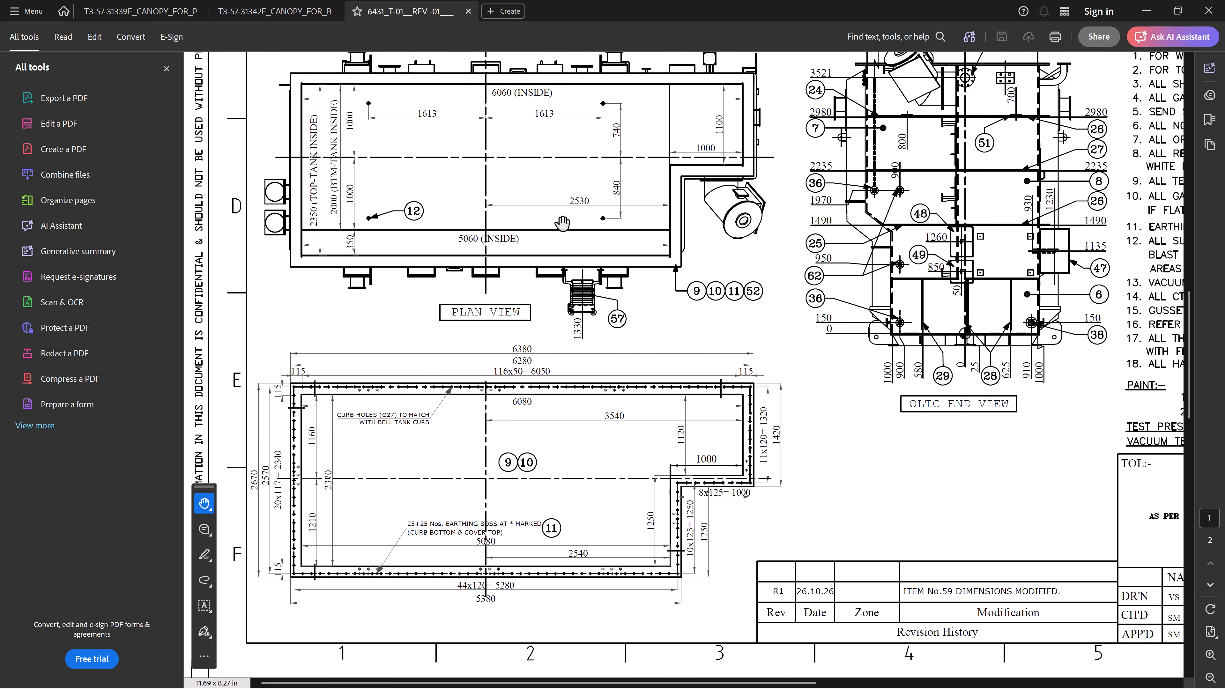
pyautogui.keyDown('ctrl'); pyautogui.scroll(4, 241, 375); pyautogui.keyUp('ctrl')
pyautogui.keyDown('ctrl'); pyautogui.scroll(-4, 258, 334); pyautogui.keyUp('ctrl')
pyautogui.hotkey('ctrl', 'space')
pyautogui.hotkey('ctrl', 'space')
pyautogui.hotkey('ctrl', 'space')
pyautogui.hotkey('ctrl', 'space')
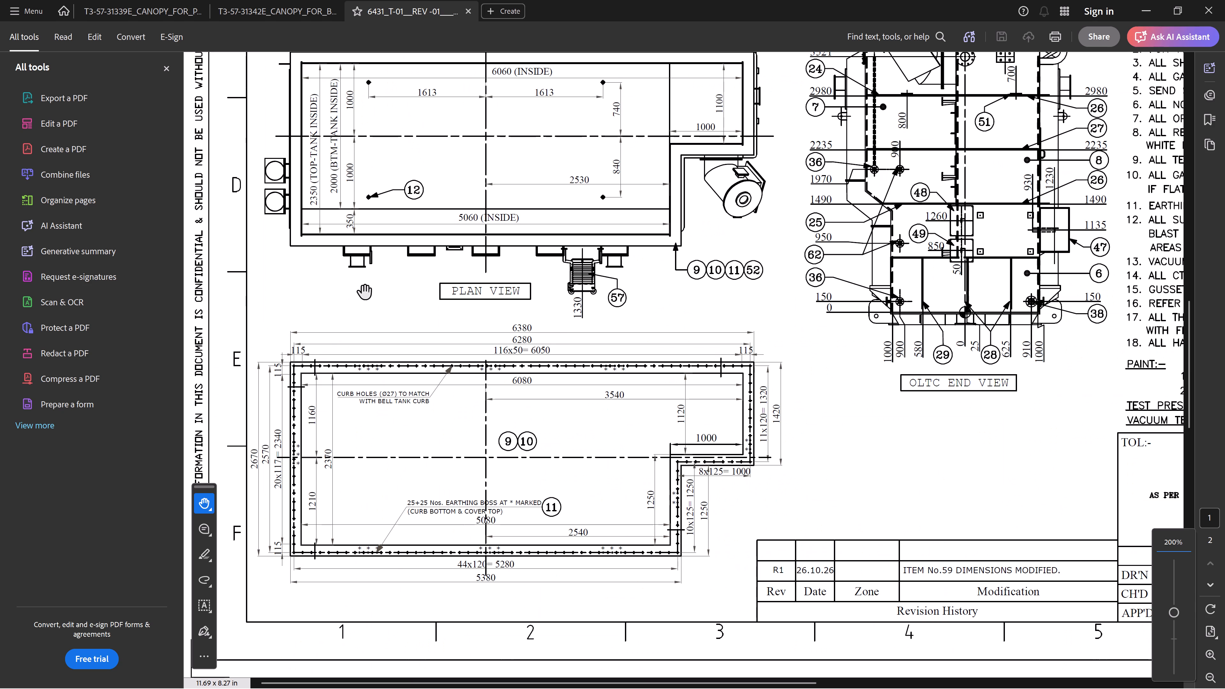
pyautogui.keyDown('ctrl'); pyautogui.scroll(-4, 394, 279); pyautogui.keyUp('ctrl')
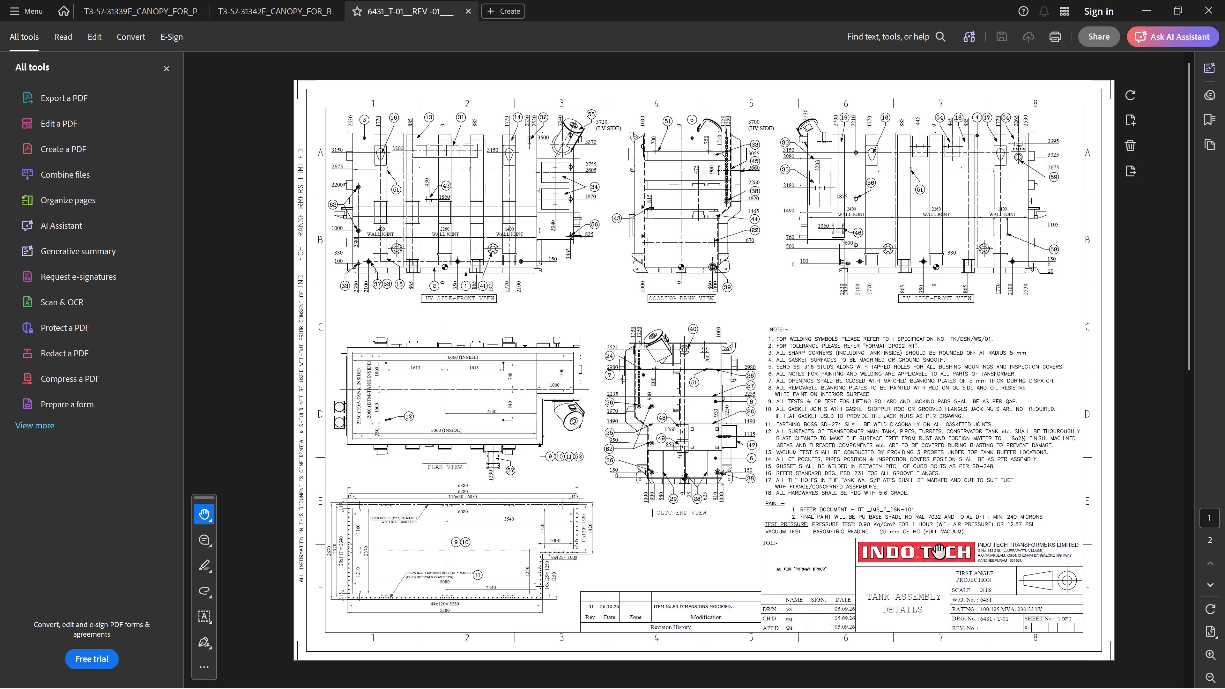
# Read the work order number and rating in the tank assembly drawing's title block.
pyautogui.keyDown('ctrl'); pyautogui.scroll(4, 1047, 638); pyautogui.keyUp('ctrl')
pyautogui.moveTo(1031, 632); pyautogui.dragTo(897, 555)
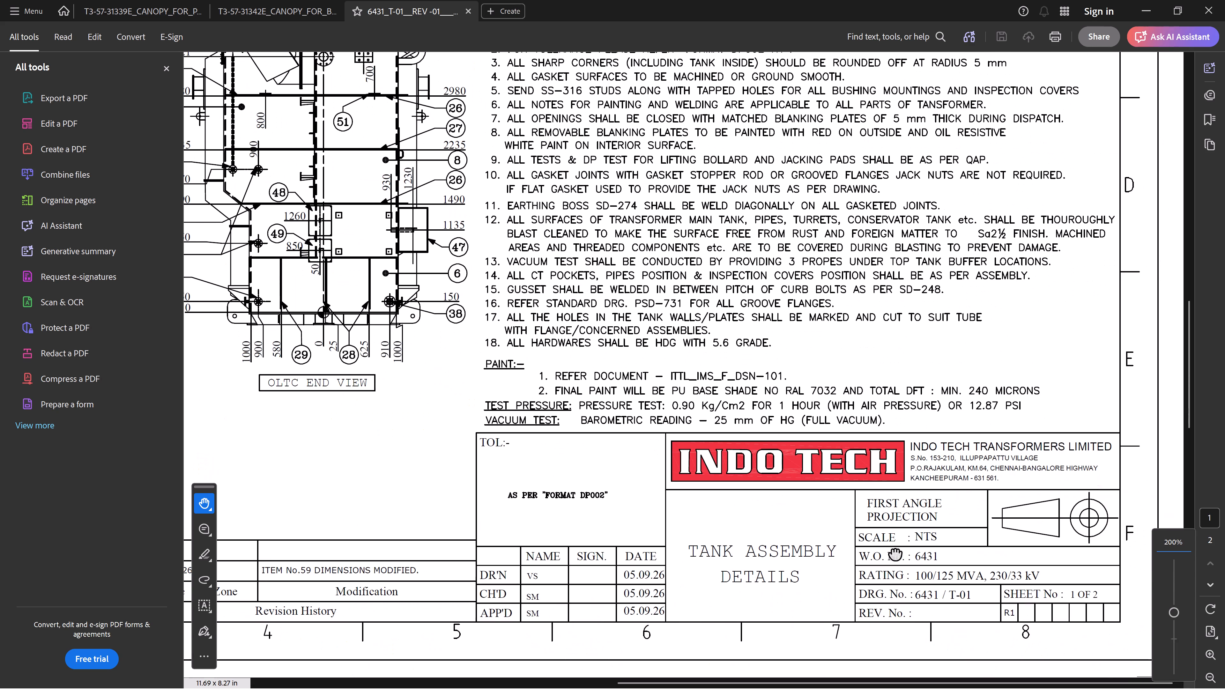
pyautogui.moveTo(897, 555); pyautogui.dragTo(894, 554)
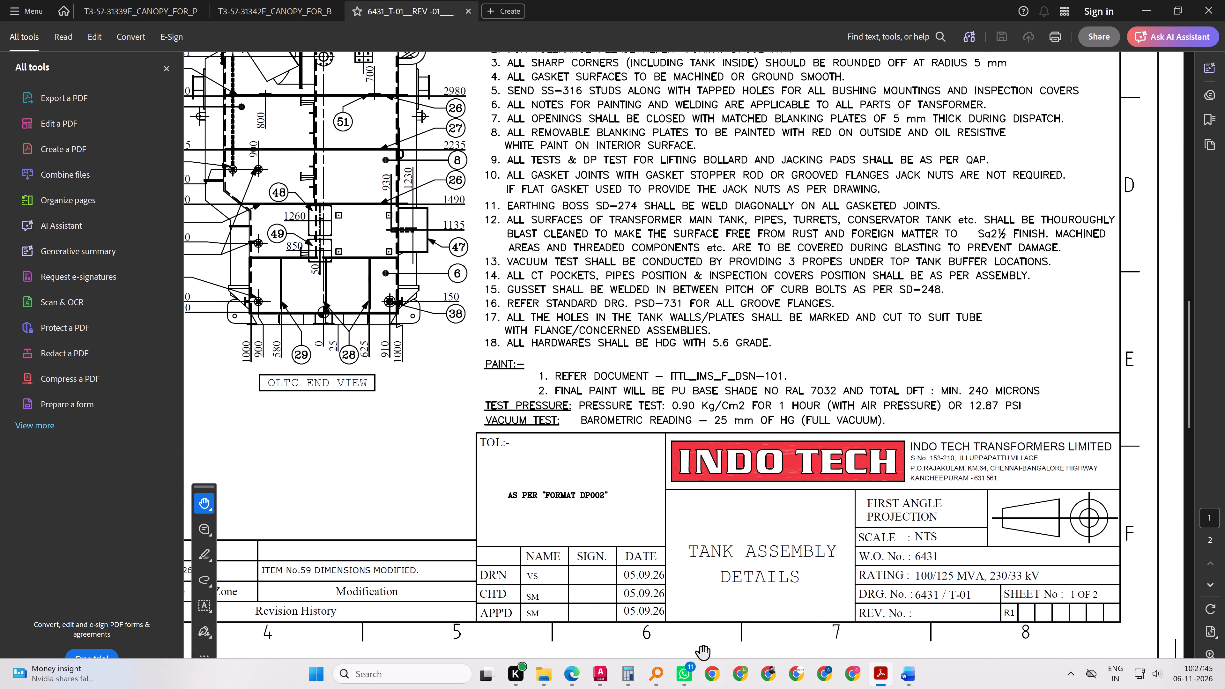
# Switch to Everything, search for 6101 and locate the W.O - 6101 [ 104 MVA ] INDOTECH folder.
pyautogui.click(653, 684)
pyautogui.click(597, 490)
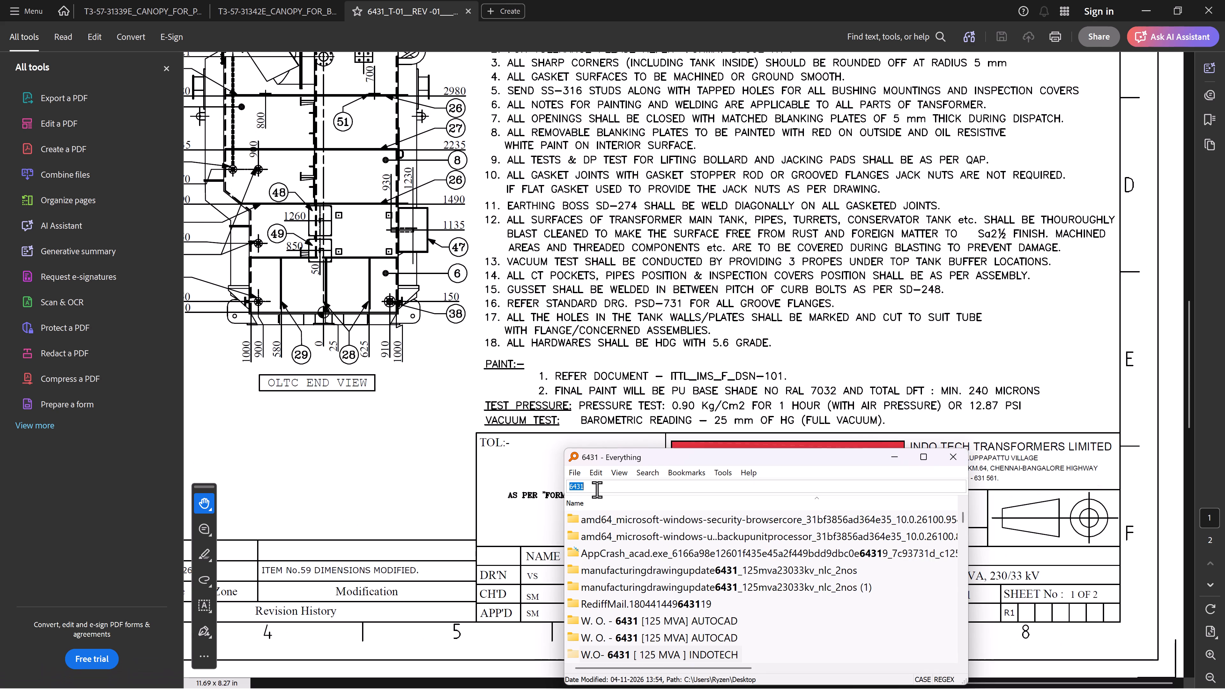
pyautogui.write('6101')
pyautogui.press('Return')
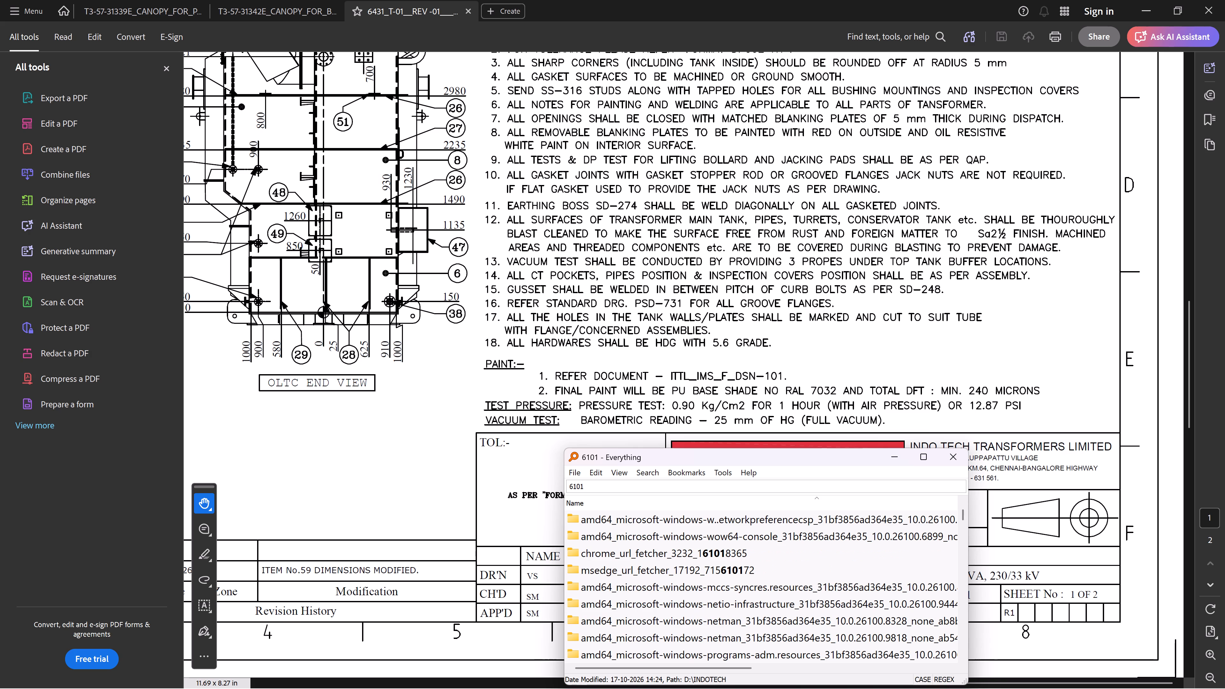
pyautogui.press('`')
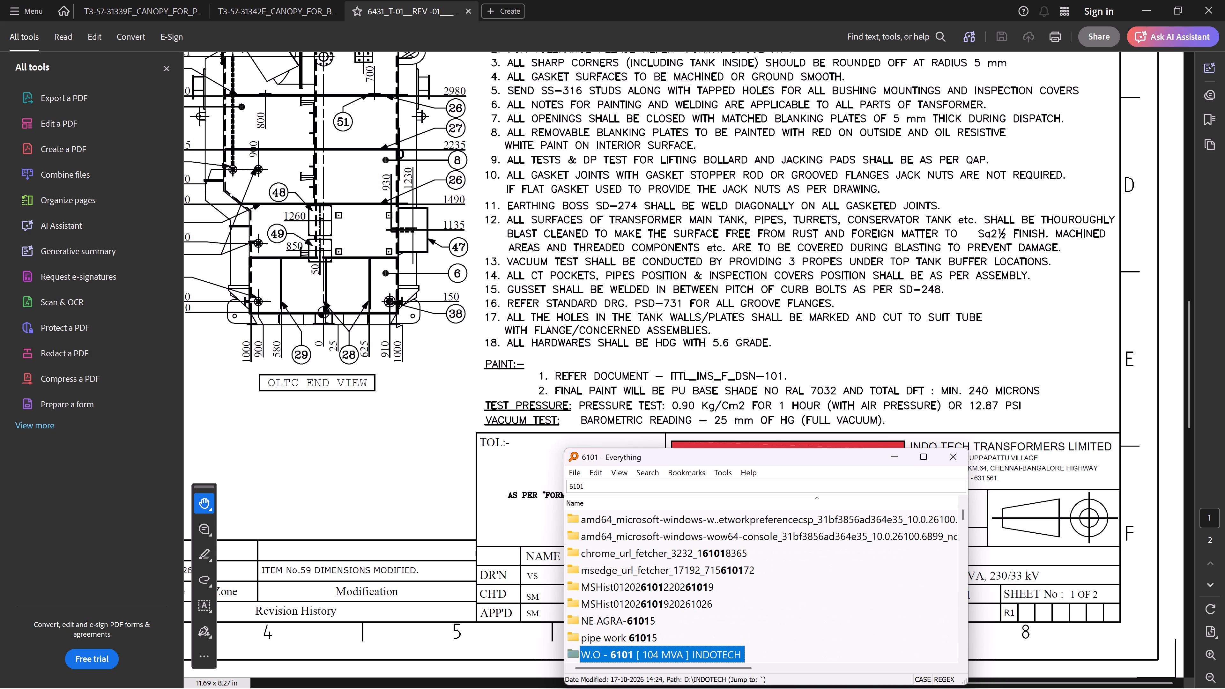
# Search for 6127 and look through the results for a matching work order folder.
pyautogui.press('Tab')
pyautogui.write('6127')
pyautogui.press('Return')
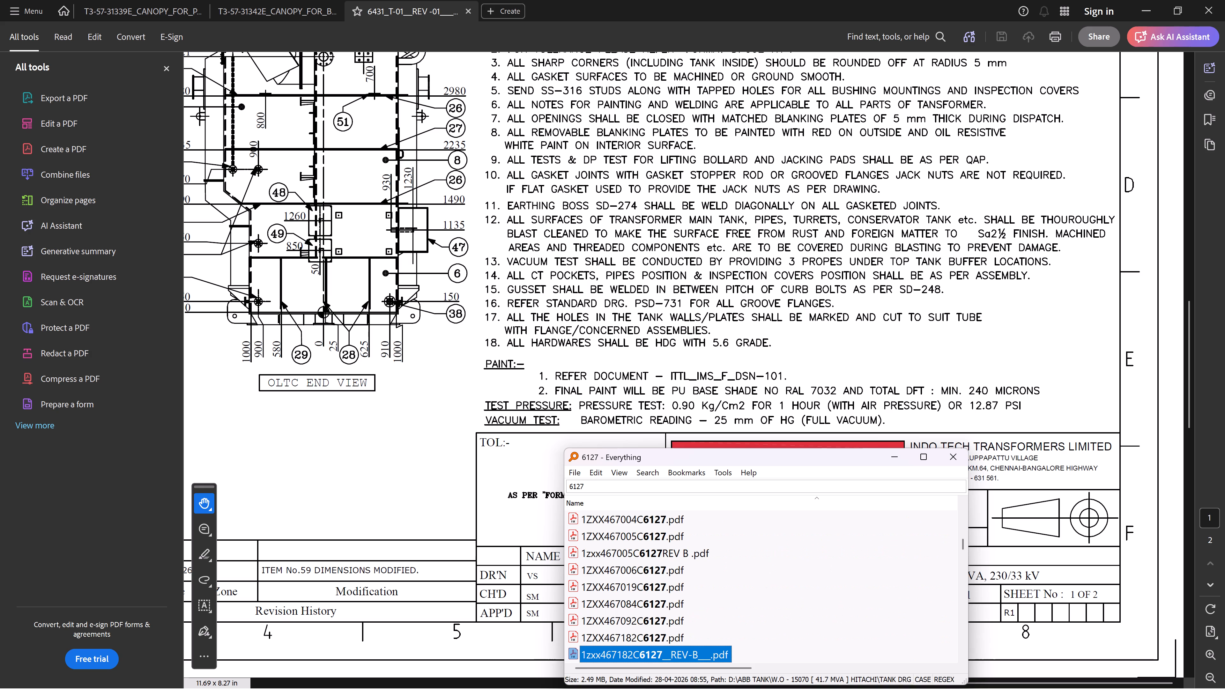
pyautogui.scroll(-5, 853, 673)
pyautogui.scroll(-20, 784, 570)
pyautogui.scroll(-4, 784, 570)
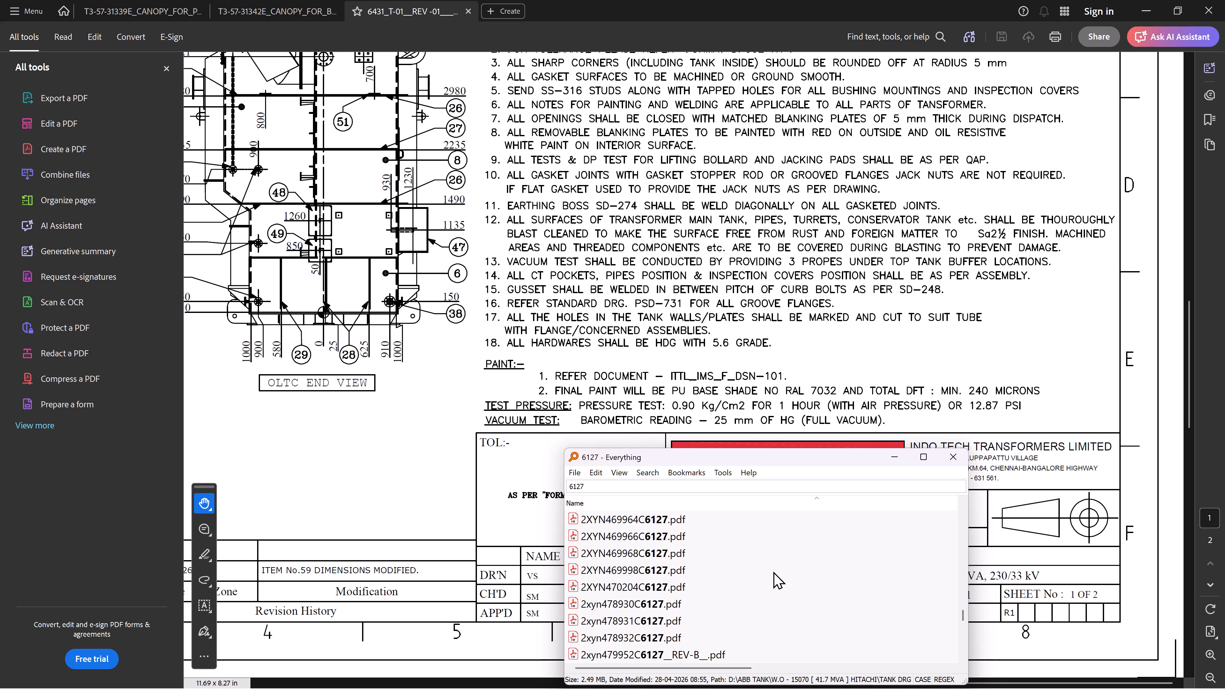
pyautogui.scroll(-15, 773, 571)
# Search for 6354 and open the W.O - 6354 [ 160 MVA ] INDOTECH folder.
pyautogui.moveTo(590, 485); pyautogui.dragTo(537, 485)
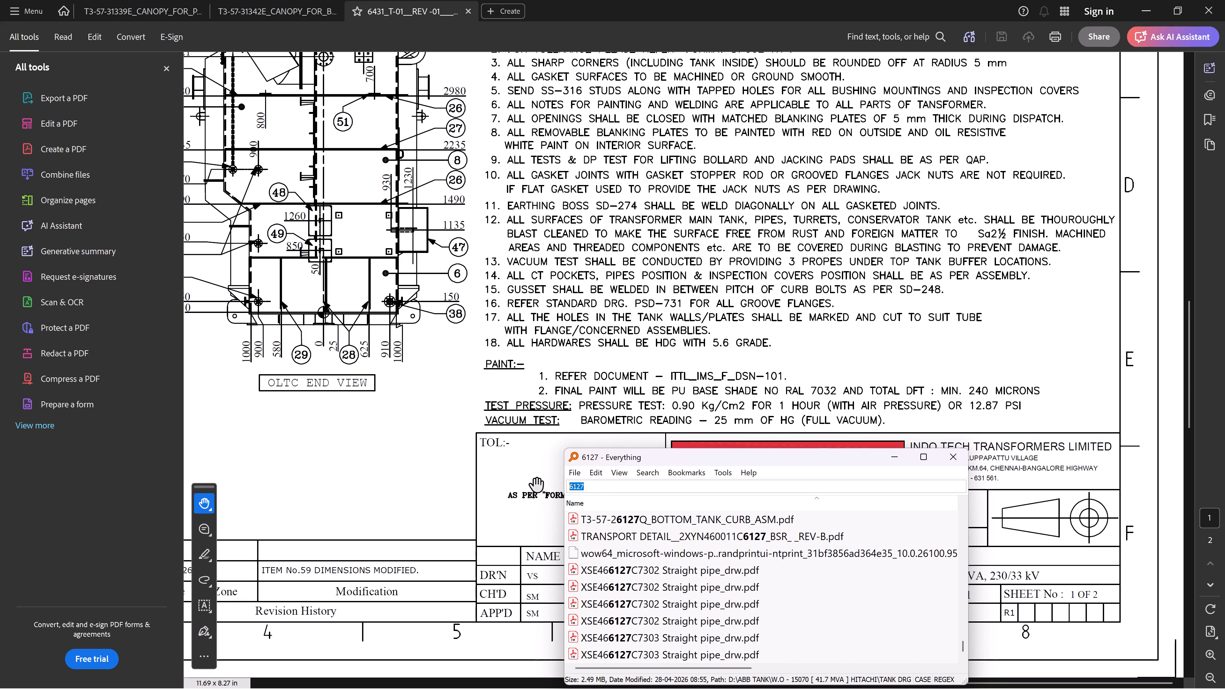
pyautogui.write('6354')
pyautogui.press('Return')
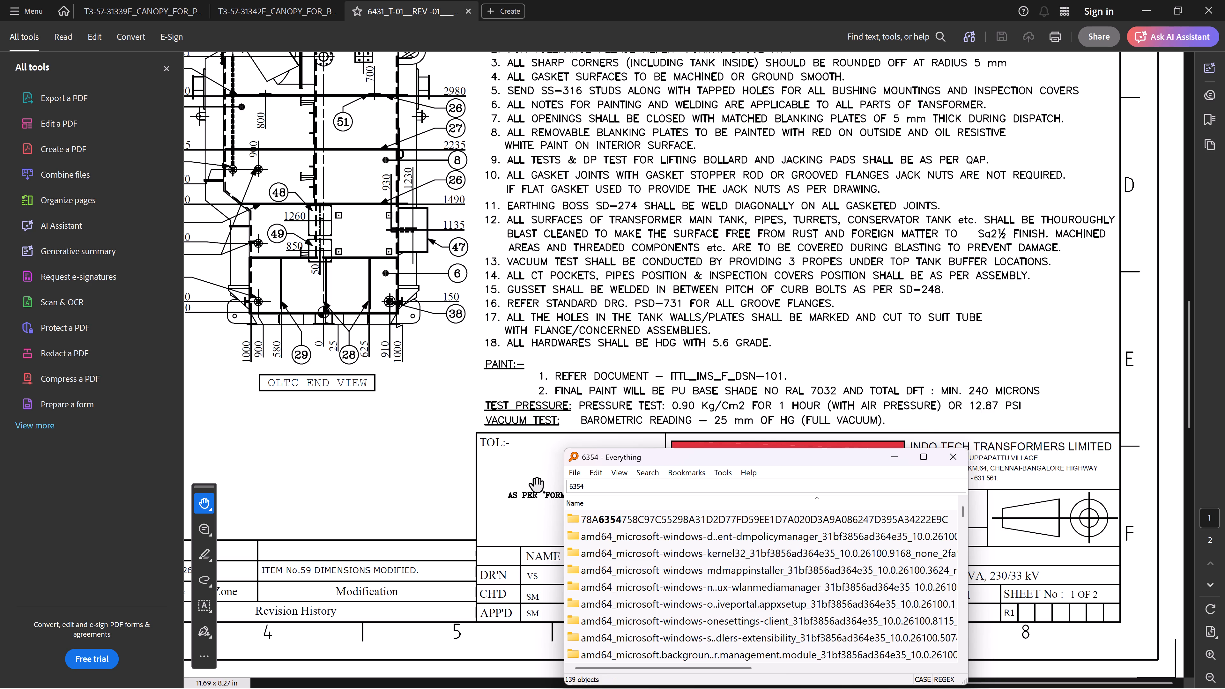
pyautogui.press('Return')
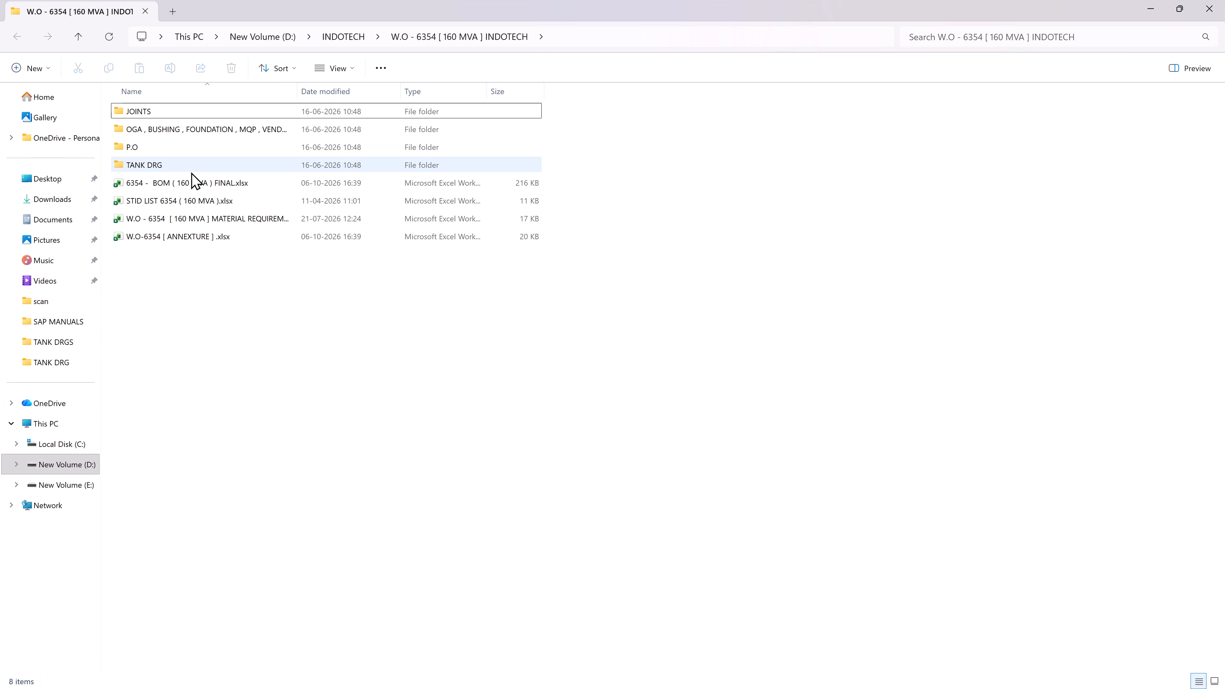
# Open the first drawing in the TANK DRG folder of work order 6354.
pyautogui.doubleClick(181, 162)
pyautogui.doubleClick(221, 114)
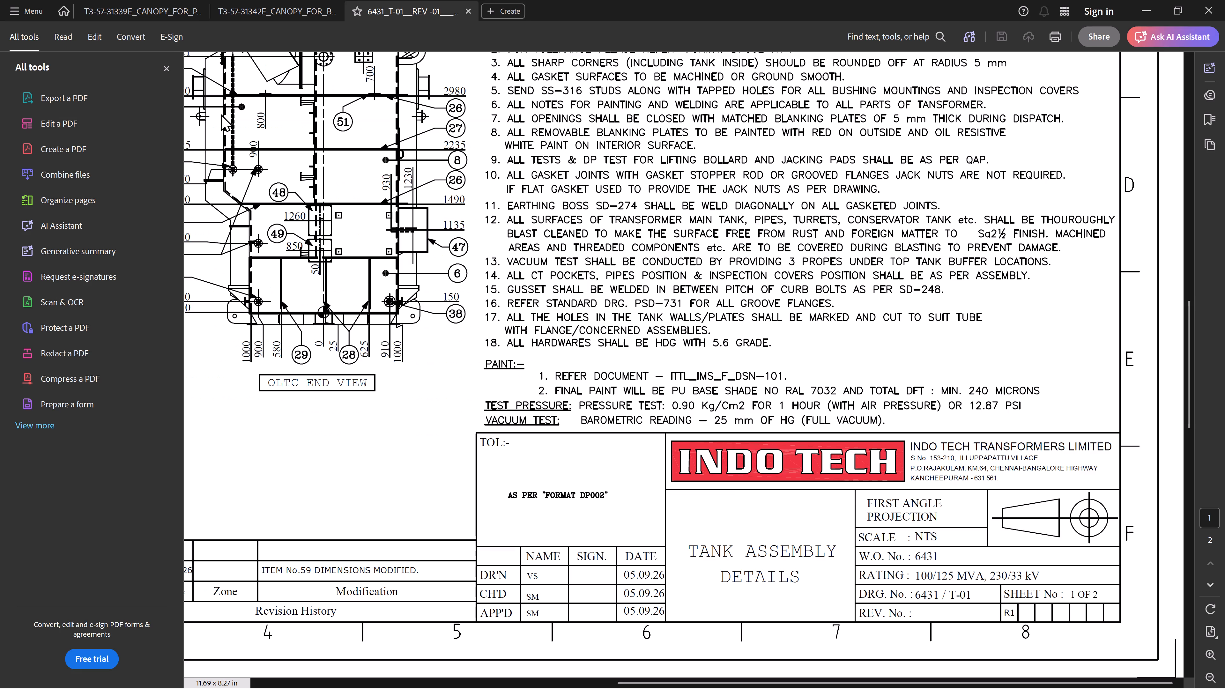
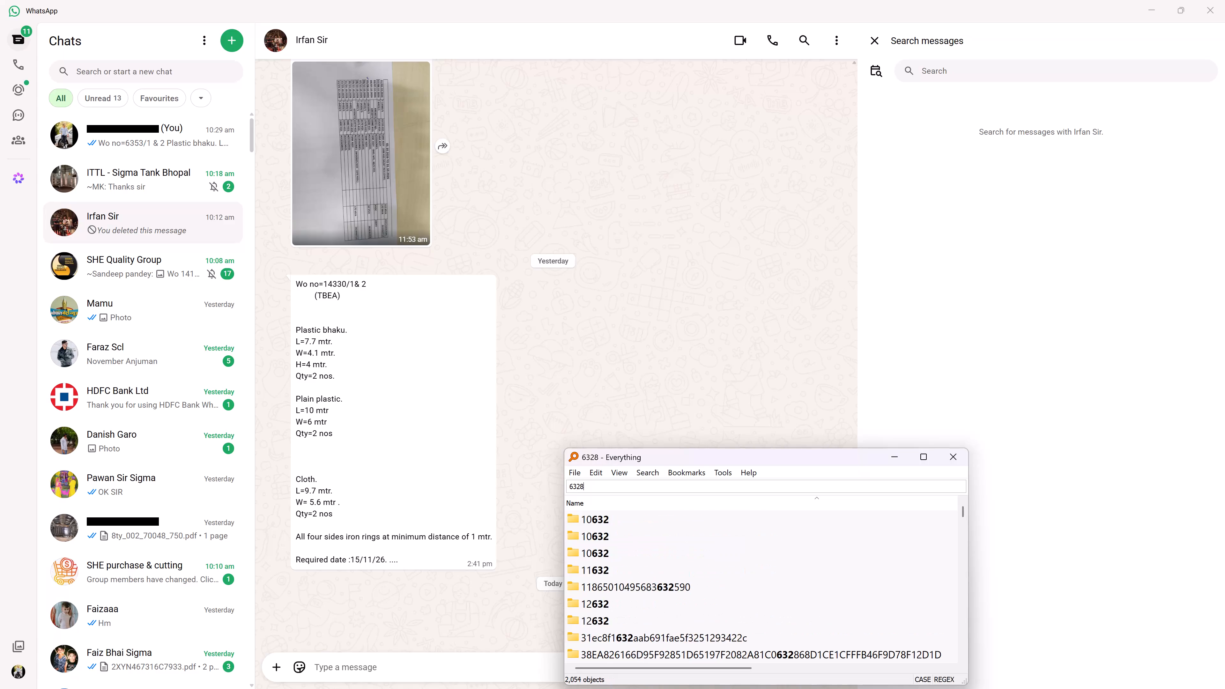
# Locate the W.O - 6328 [ 125 MVA ] INDOTECH folder among the 6328 results and open its TANK DRG folder.
pyautogui.press('Return')
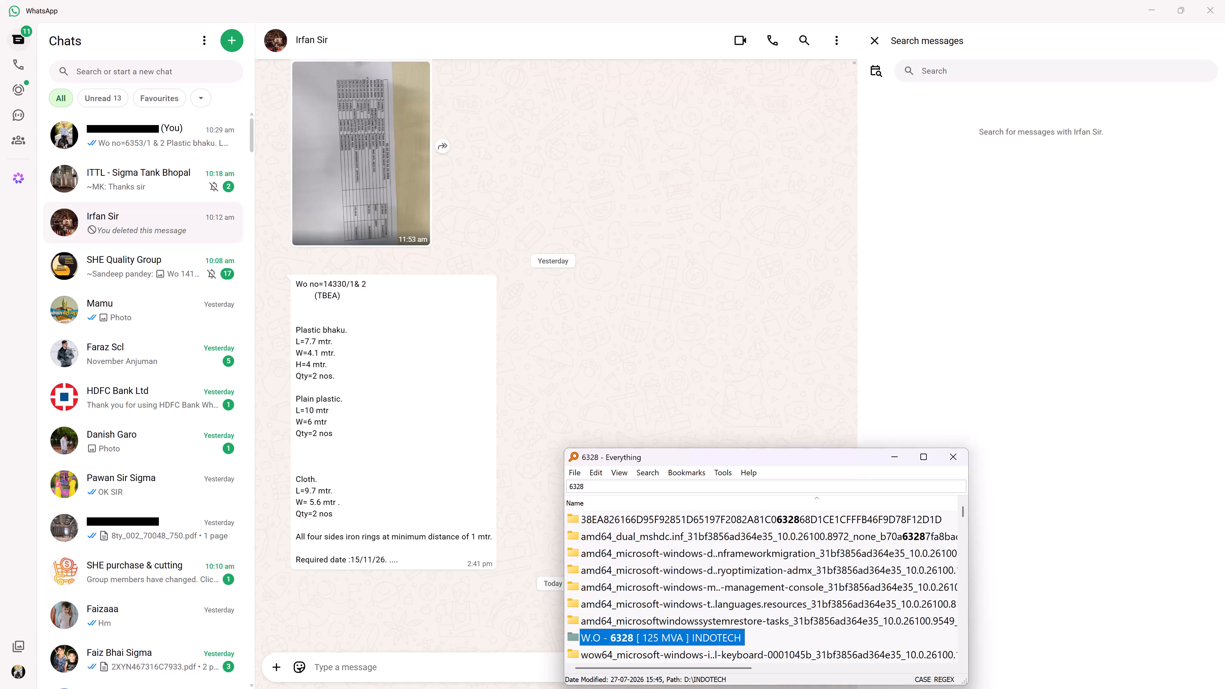
pyautogui.press('Return')
pyautogui.doubleClick(170, 179)
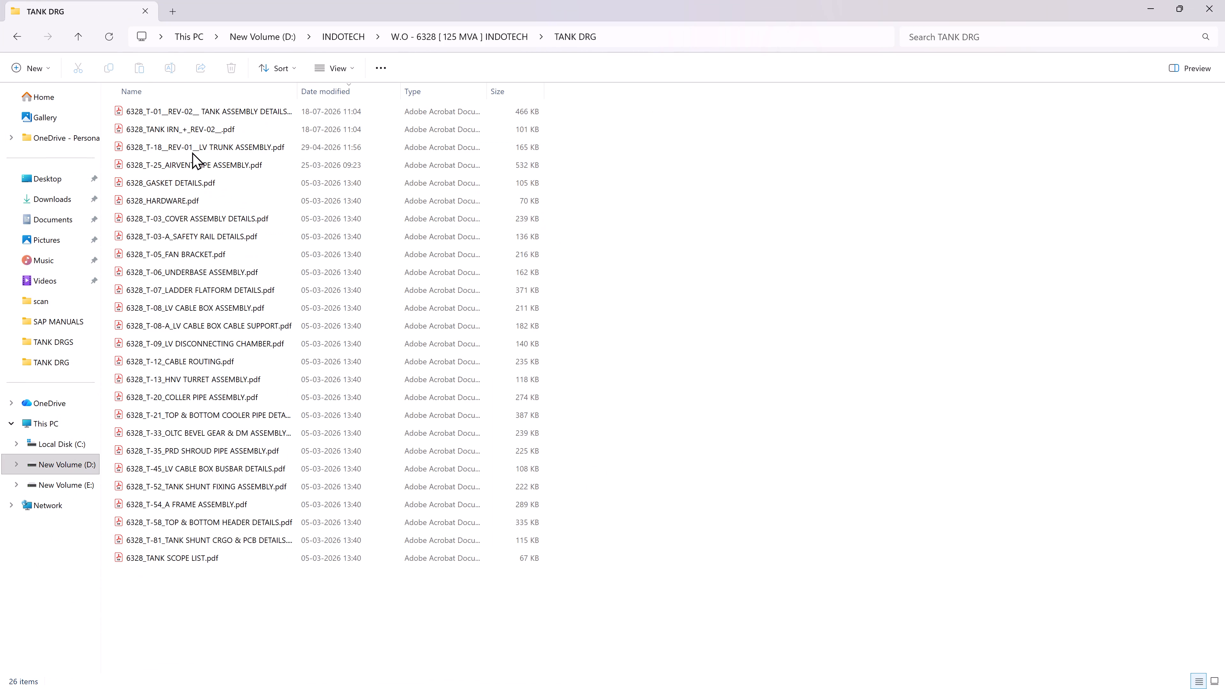
# Open the 6328 T-01 REV-02 tank assembly details drawing, view its tank dimensions, and minimise the drawing window.
pyautogui.doubleClick(193, 119)
pyautogui.tripleClick(192, 112)
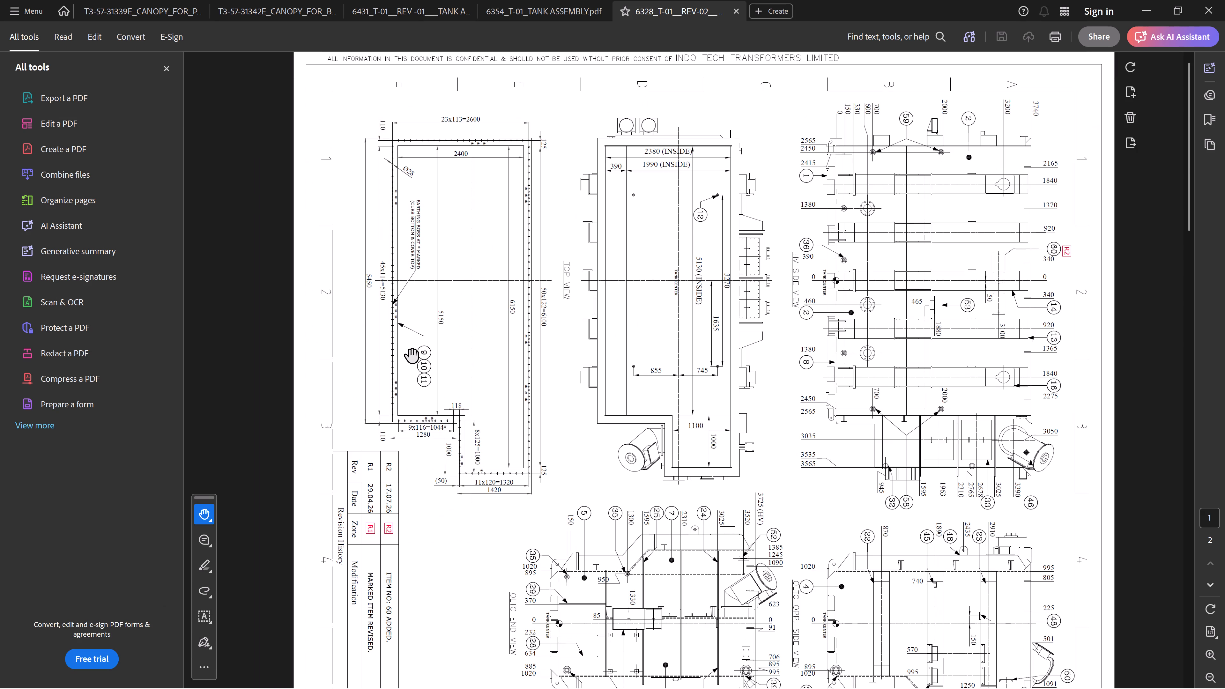
pyautogui.click(1143, 5)
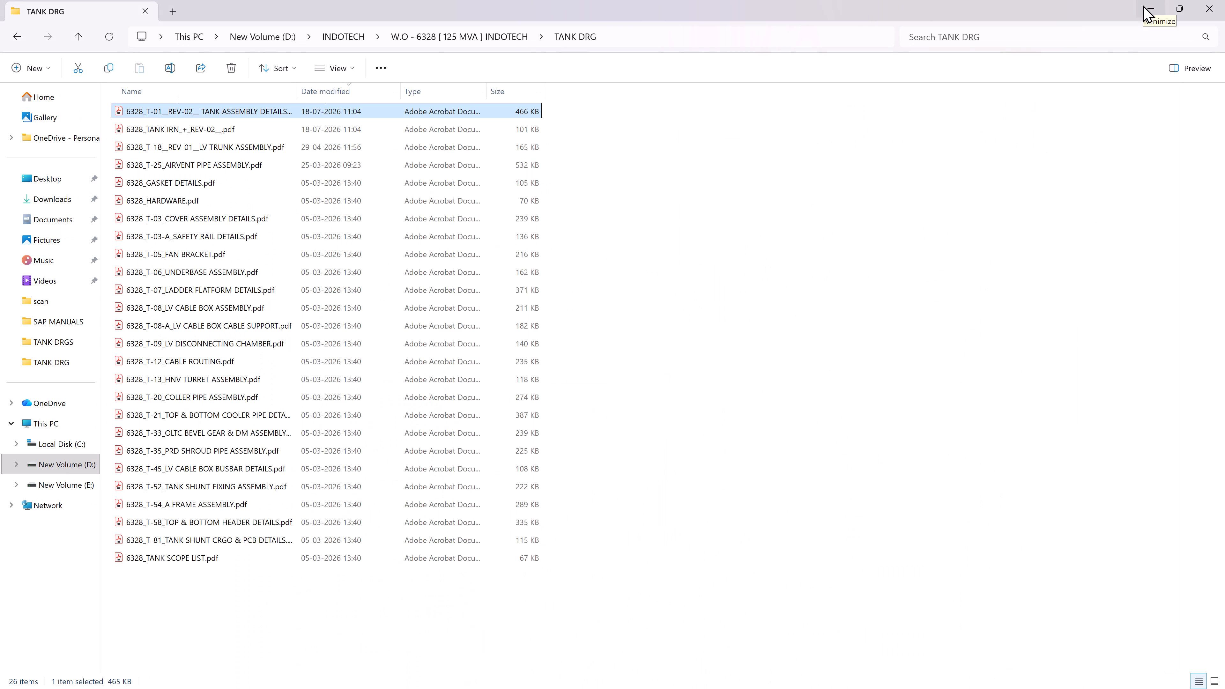
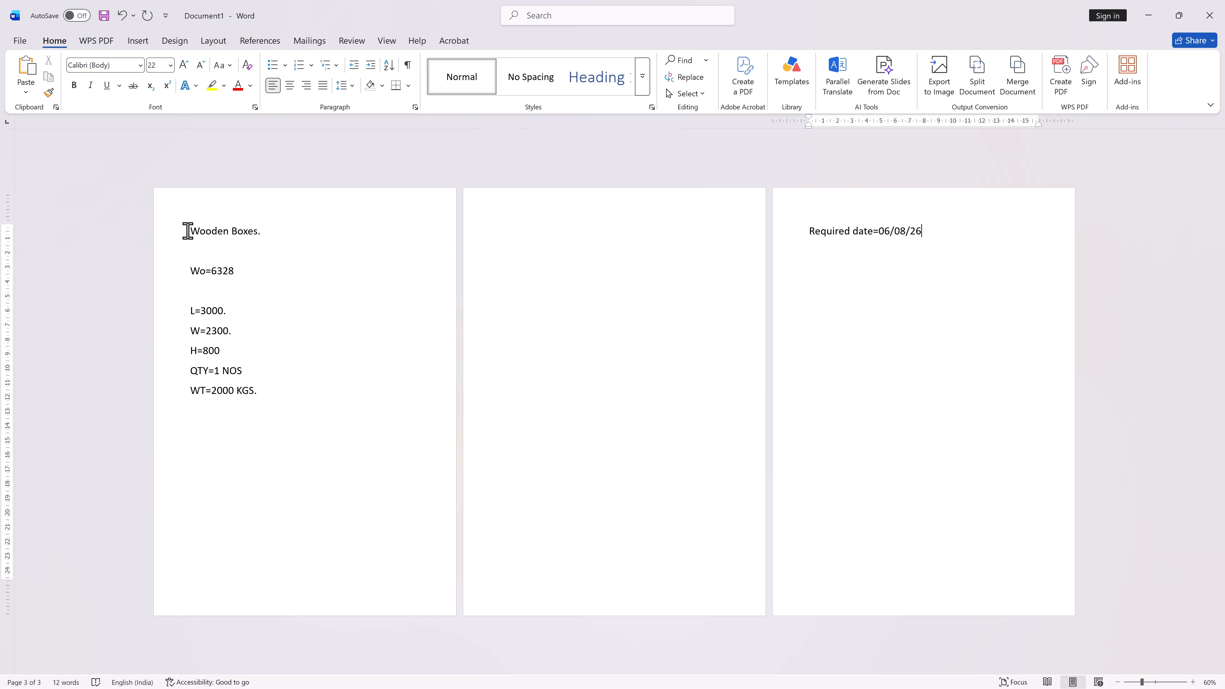
# Centre the "Wooden Boxes." heading and the Wo line, removing the blank line between them.
pyautogui.click(284, 84)
pyautogui.click(190, 271)
pyautogui.press('BackSpace')
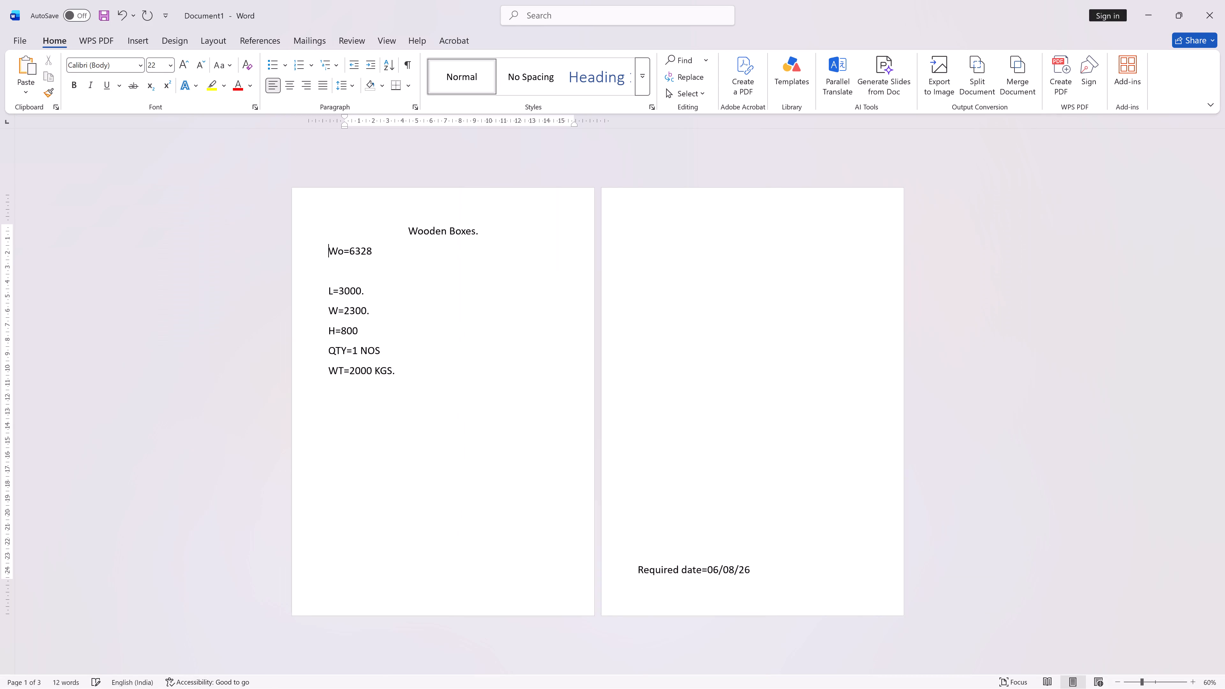
pyautogui.click(294, 82)
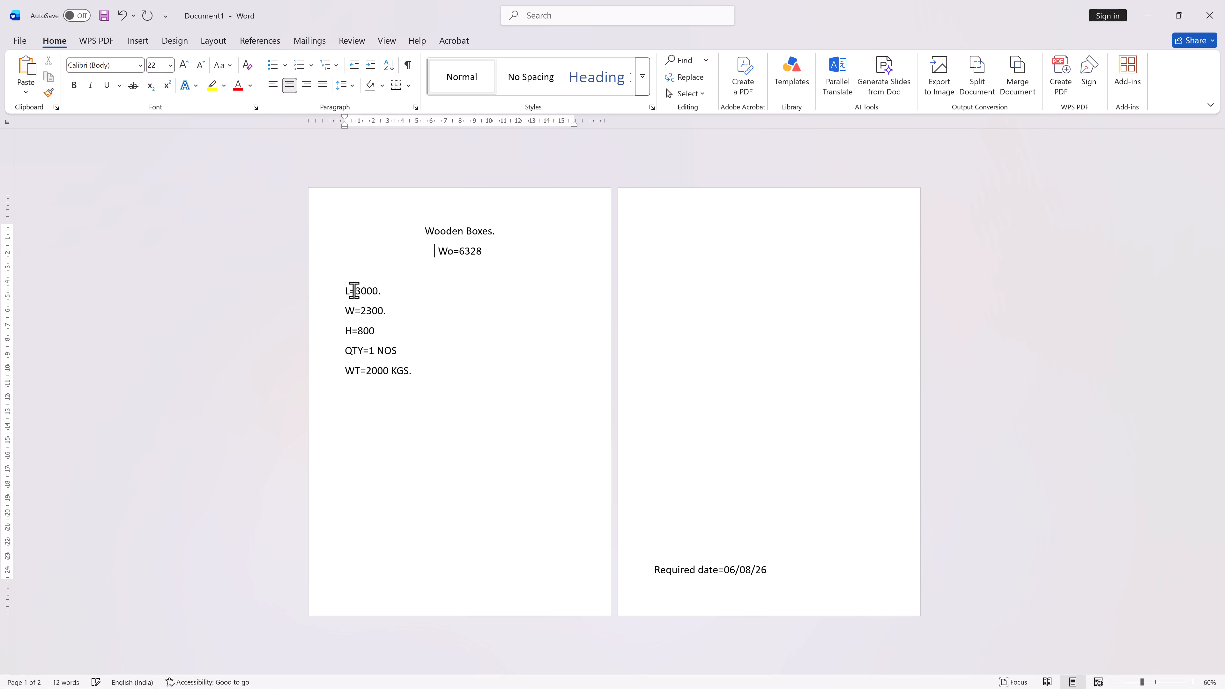
# Delete the blank lines above L=3000 and above the required date, bringing the date directly under the WT line on one page.
pyautogui.click(341, 289)
pyautogui.press('BackSpace')
pyautogui.click(654, 550)
pyautogui.press('BackSpace')
pyautogui.press('BackSpace')
pyautogui.press('BackSpace')
pyautogui.press('BackSpace')
pyautogui.press('BackSpace')
pyautogui.press('BackSpace')
pyautogui.press('BackSpace')
pyautogui.press('BackSpace')
pyautogui.press('BackSpace')
pyautogui.press('BackSpace')
pyautogui.press('BackSpace')
pyautogui.press('BackSpace')
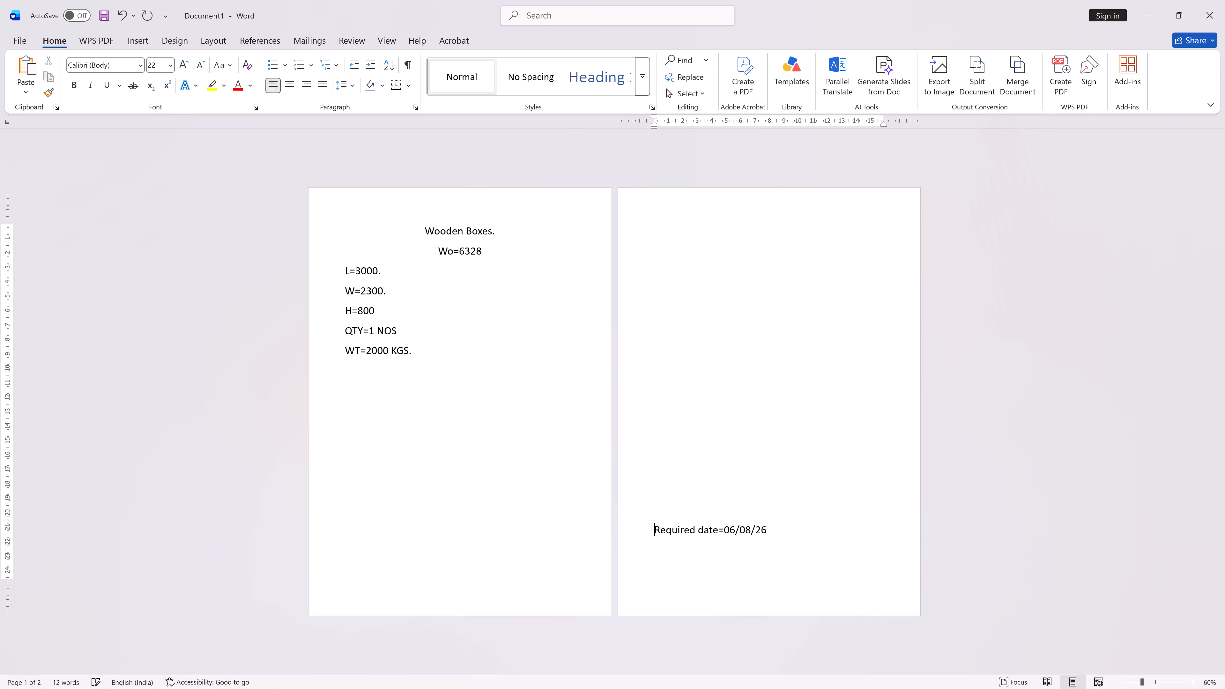
pyautogui.press('BackSpace')
pyautogui.press('BackSpace')
pyautogui.press('BackSpace')
pyautogui.press('BackSpace')
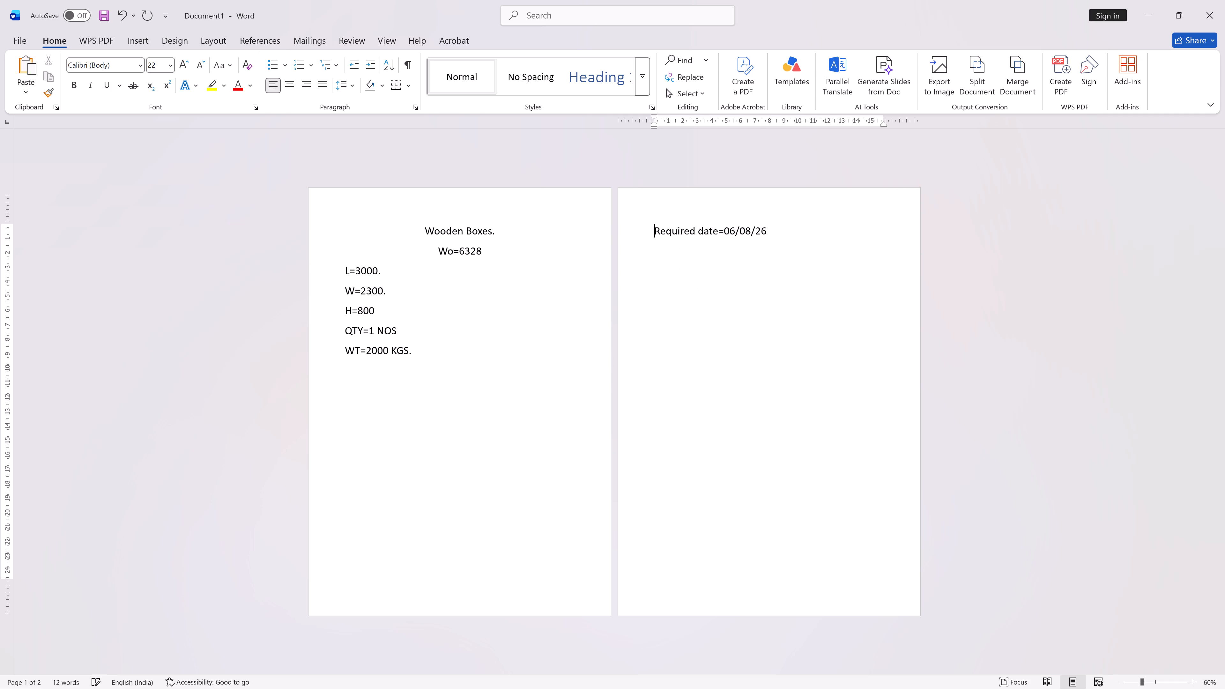
pyautogui.press('BackSpace')
pyautogui.press('BackSpace')
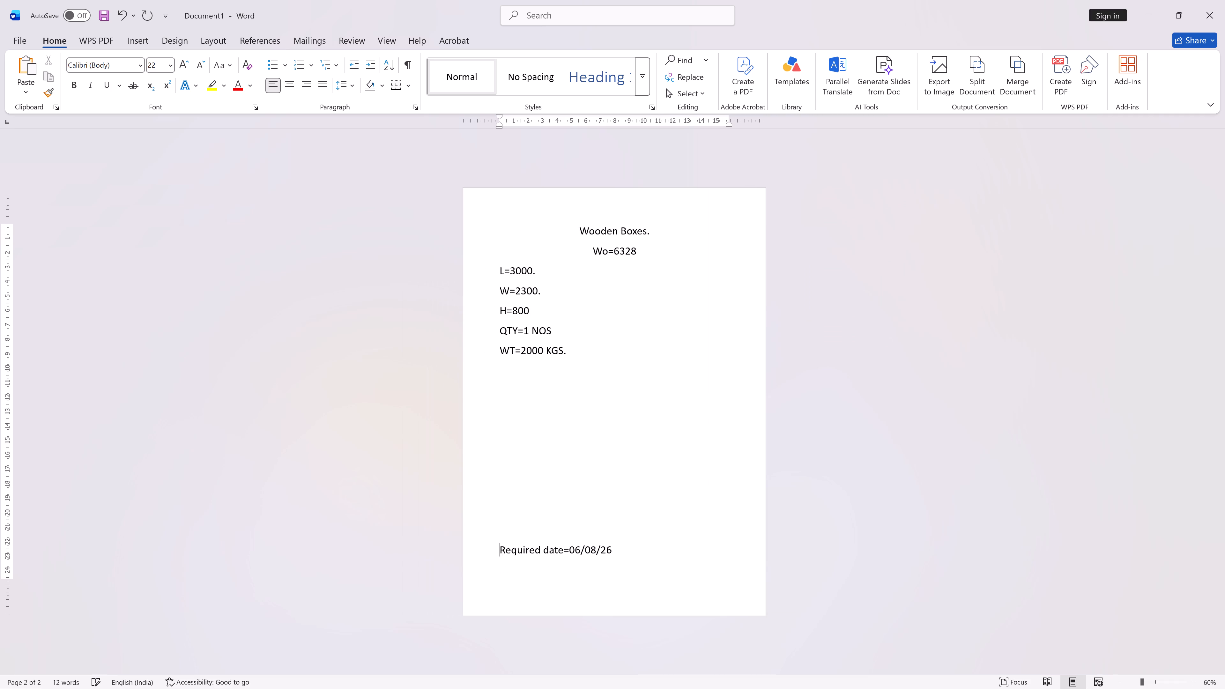
pyautogui.press('BackSpace')
pyautogui.press('BackSpace')
pyautogui.press('BackSpace')
pyautogui.press('BackSpace')
pyautogui.press('BackSpace')
pyautogui.press('BackSpace')
pyautogui.press('BackSpace')
pyautogui.press('BackSpace')
pyautogui.press('BackSpace')
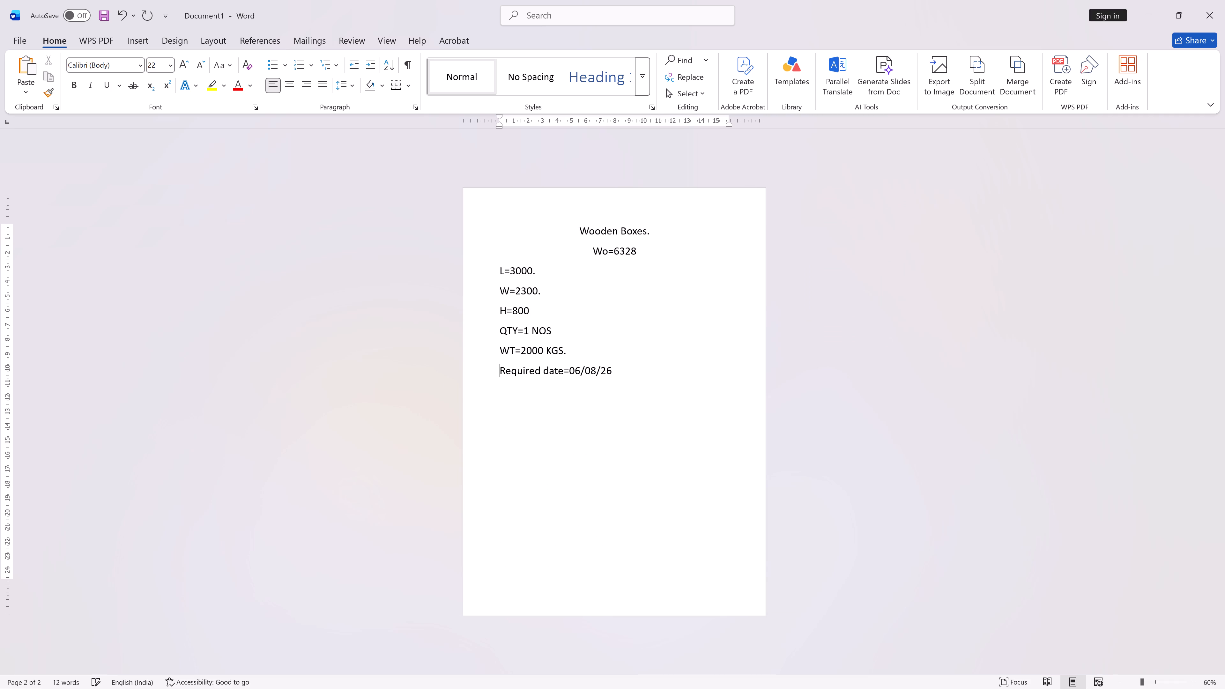
# Change the work order number in the Wo line to 6431 / 1 & 2.
pyautogui.click(648, 251)
pyautogui.press('BackSpace')
pyautogui.press('BackSpace')
pyautogui.press('BackSpace')
pyautogui.press('BackSpace')
pyautogui.write('6431 / 1 & 2')
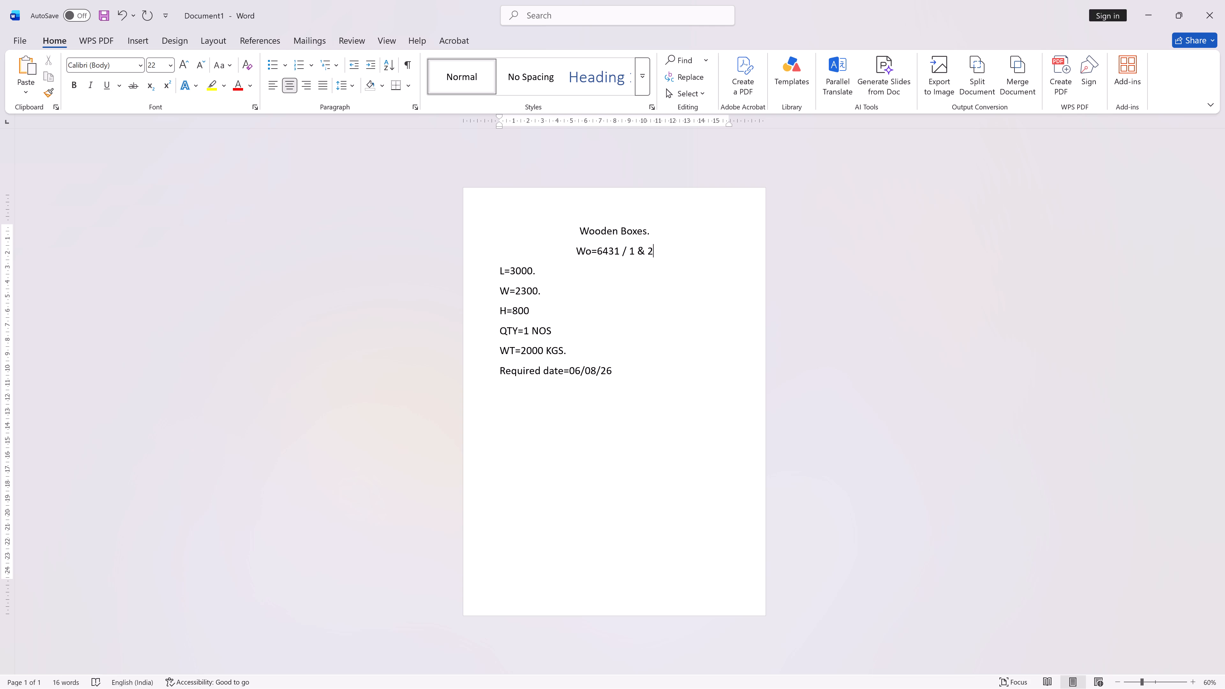
# Set the box quantity to 2 NOS.
pyautogui.click(526, 331)
pyautogui.press('Delete')
pyautogui.press('2')
# Delete the date value after "Required date=".
pyautogui.moveTo(571, 370); pyautogui.dragTo(606, 376)
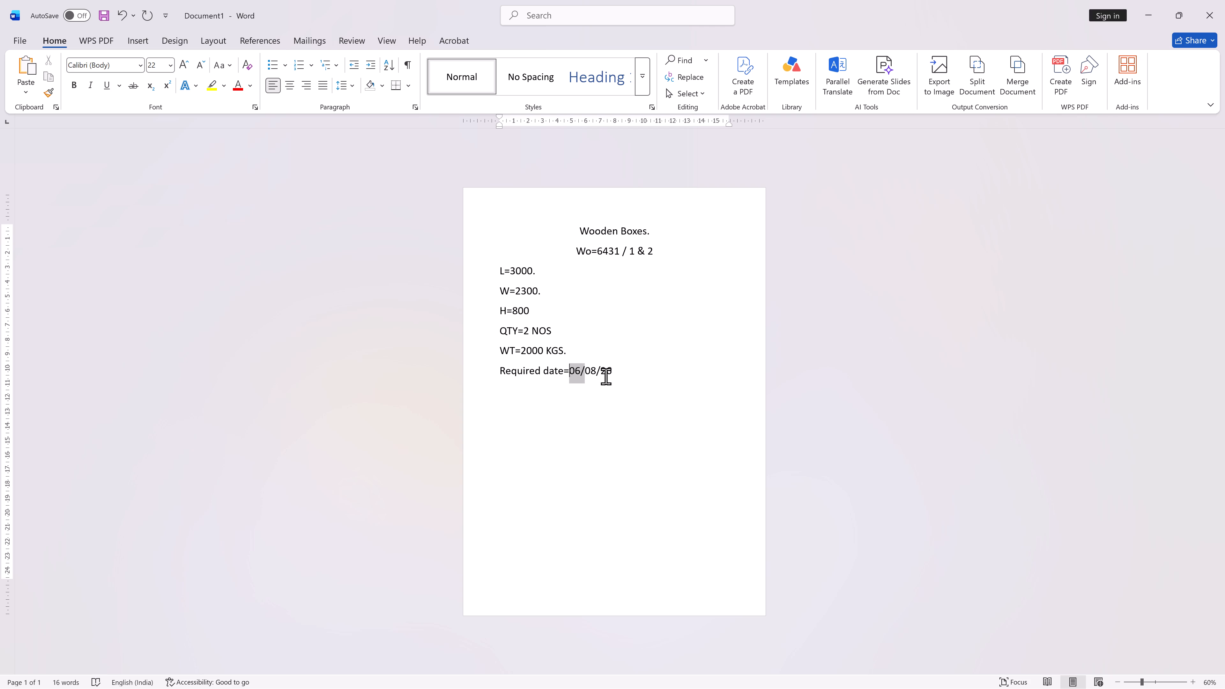
pyautogui.moveTo(606, 376); pyautogui.dragTo(630, 380)
pyautogui.press('Delete')
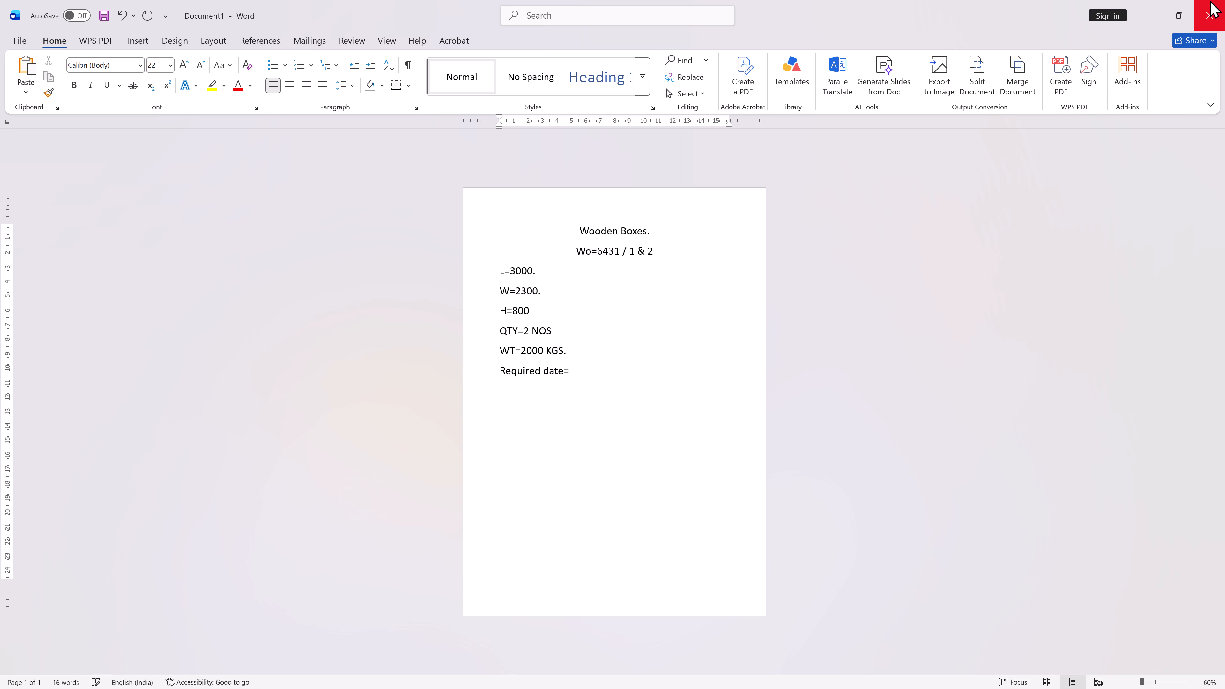
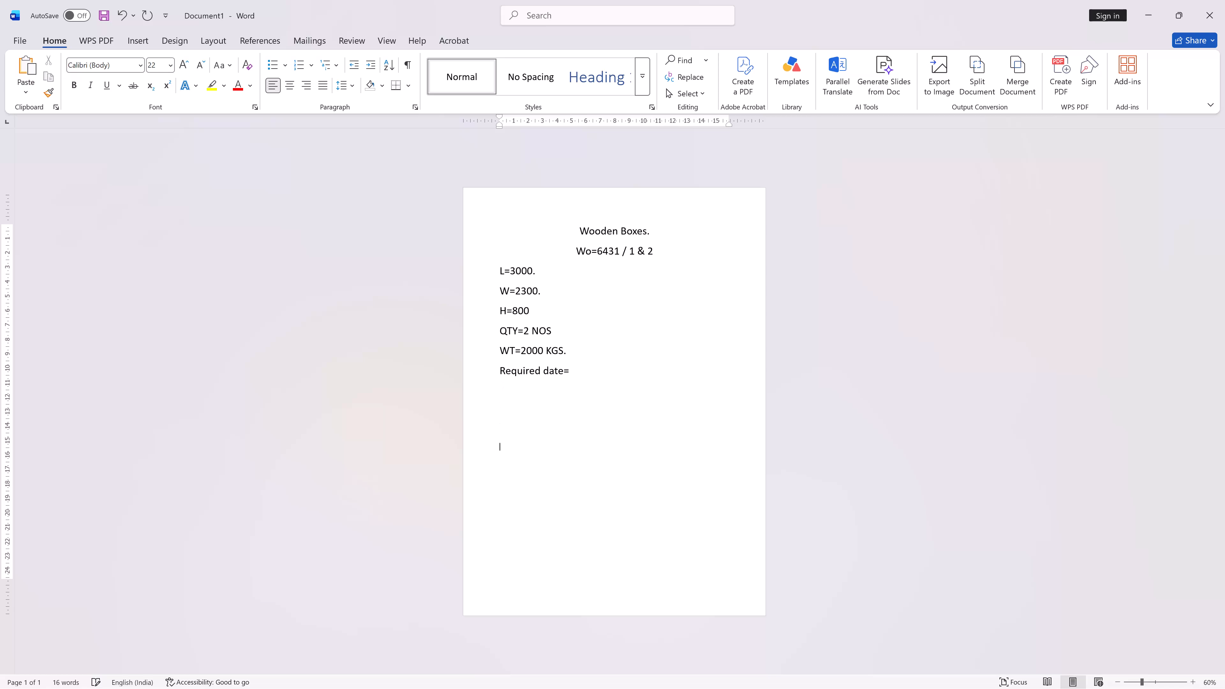
# Add blank lines below the required date down to a second page and paste the copied plastic and cloth order text there.
pyautogui.press('Return')
pyautogui.press('Return')
pyautogui.press('Return')
pyautogui.press('Return')
pyautogui.press('Return')
pyautogui.press('Return')
pyautogui.press('Return')
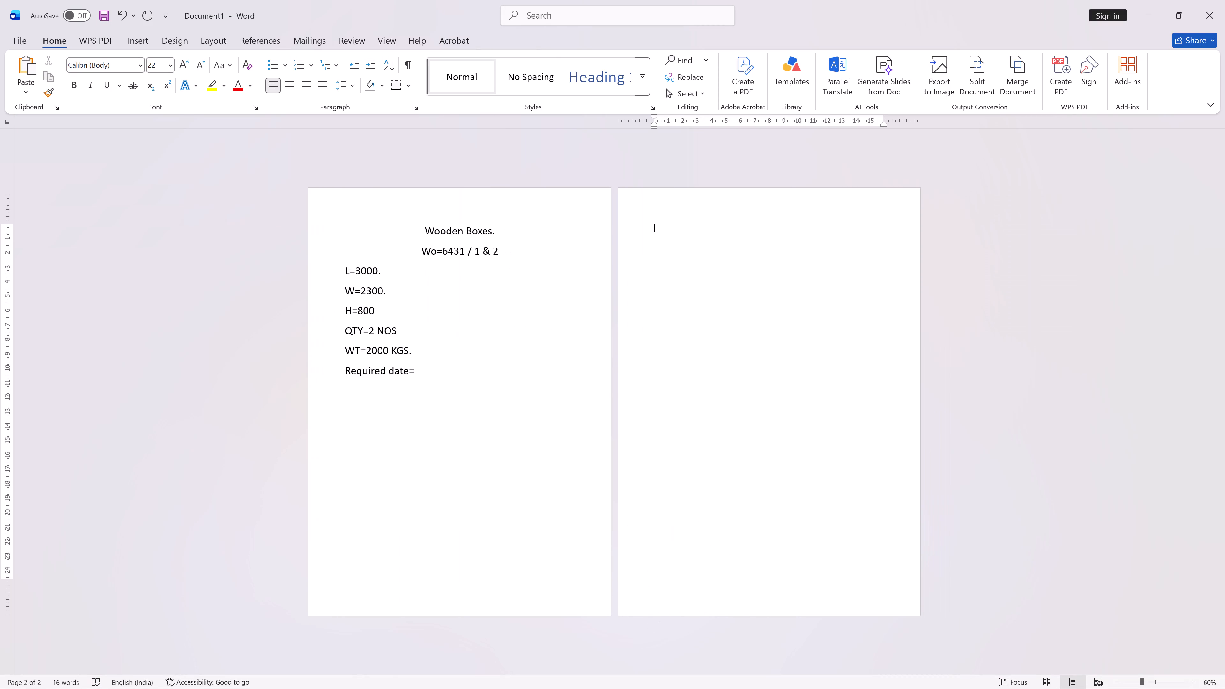
pyautogui.hotkey('ctrl', 'v')
# Centre the work order number line at the top of the second page.
pyautogui.click(654, 226)
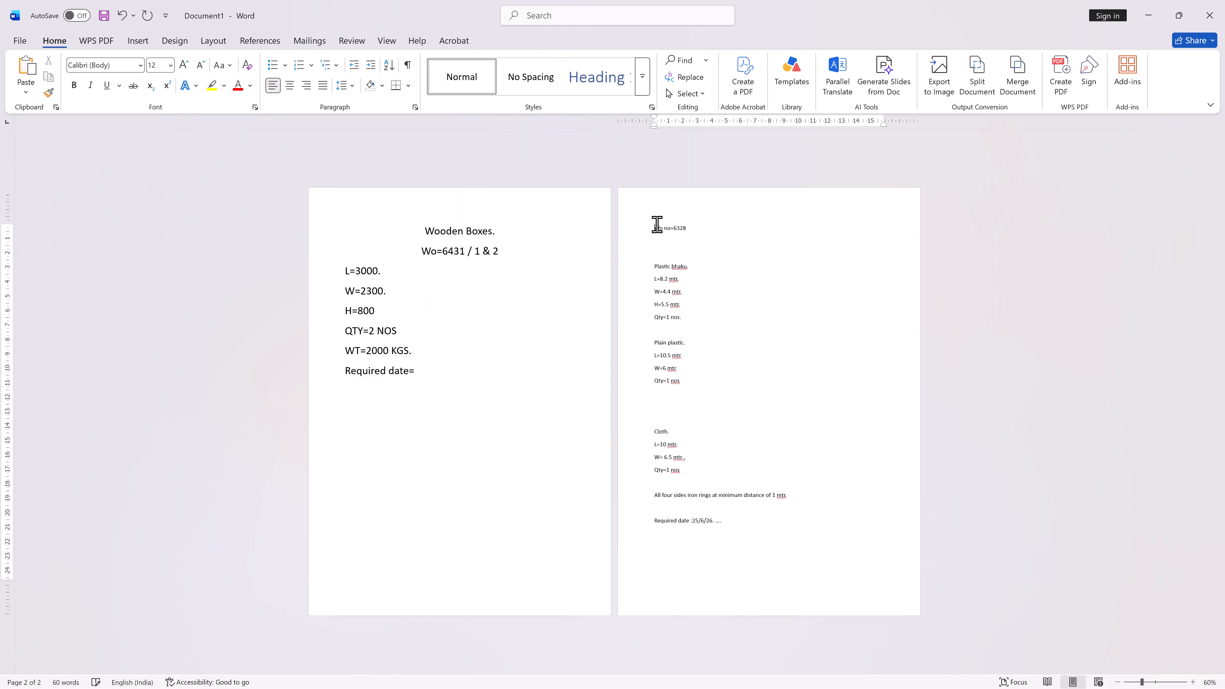
pyautogui.click(288, 84)
# Delete the extra blank lines above Plastic bhaku, Cloth, the iron rings note and the required date on the second page.
pyautogui.click(650, 265)
pyautogui.press('BackSpace')
pyautogui.press('BackSpace')
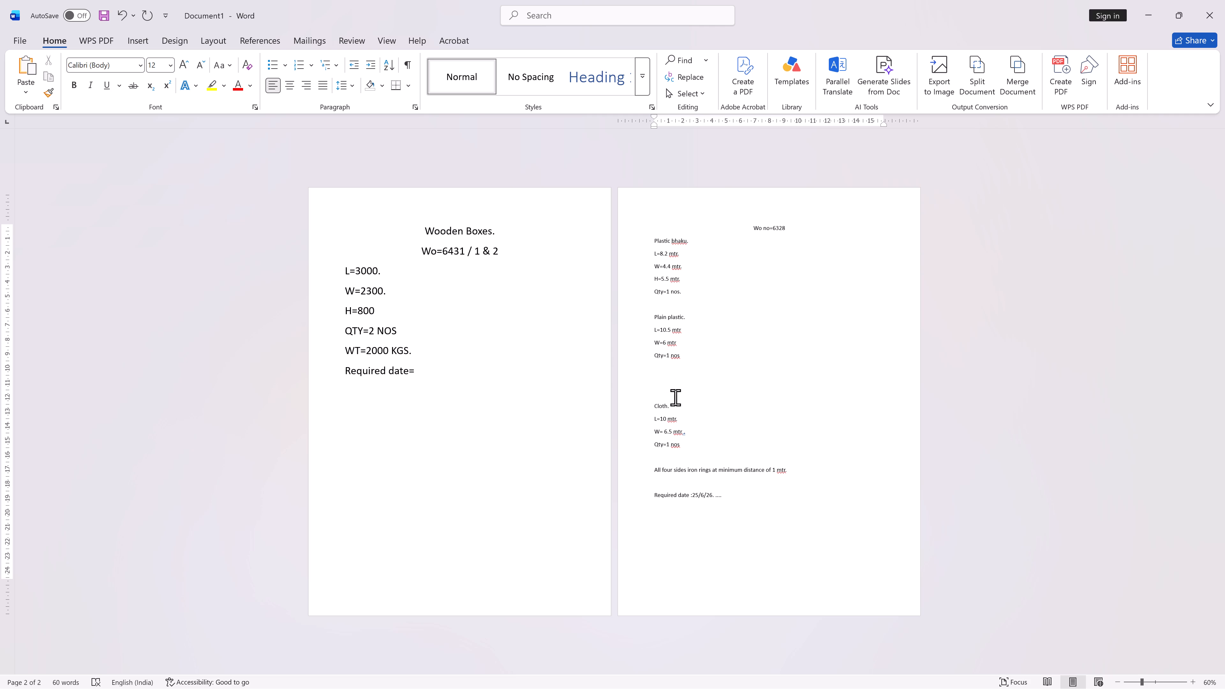
pyautogui.click(650, 404)
pyautogui.press('BackSpace')
pyautogui.press('BackSpace')
pyautogui.click(655, 443)
pyautogui.press('BackSpace')
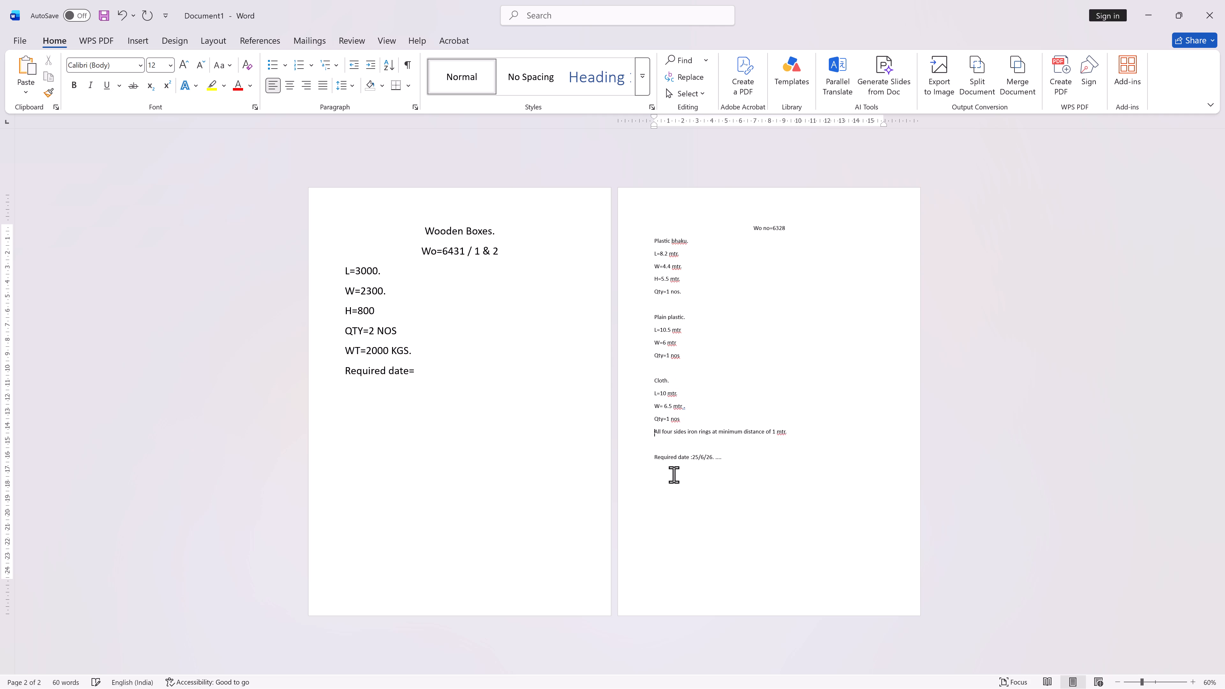
pyautogui.click(647, 459)
pyautogui.press('BackSpace')
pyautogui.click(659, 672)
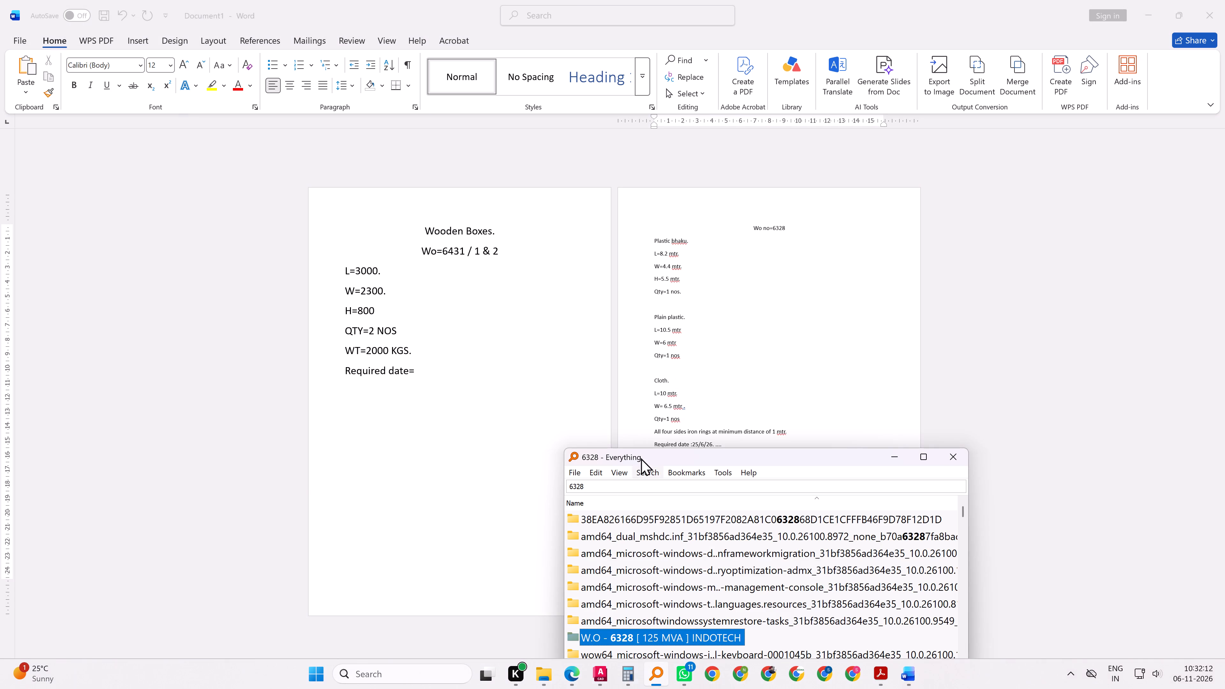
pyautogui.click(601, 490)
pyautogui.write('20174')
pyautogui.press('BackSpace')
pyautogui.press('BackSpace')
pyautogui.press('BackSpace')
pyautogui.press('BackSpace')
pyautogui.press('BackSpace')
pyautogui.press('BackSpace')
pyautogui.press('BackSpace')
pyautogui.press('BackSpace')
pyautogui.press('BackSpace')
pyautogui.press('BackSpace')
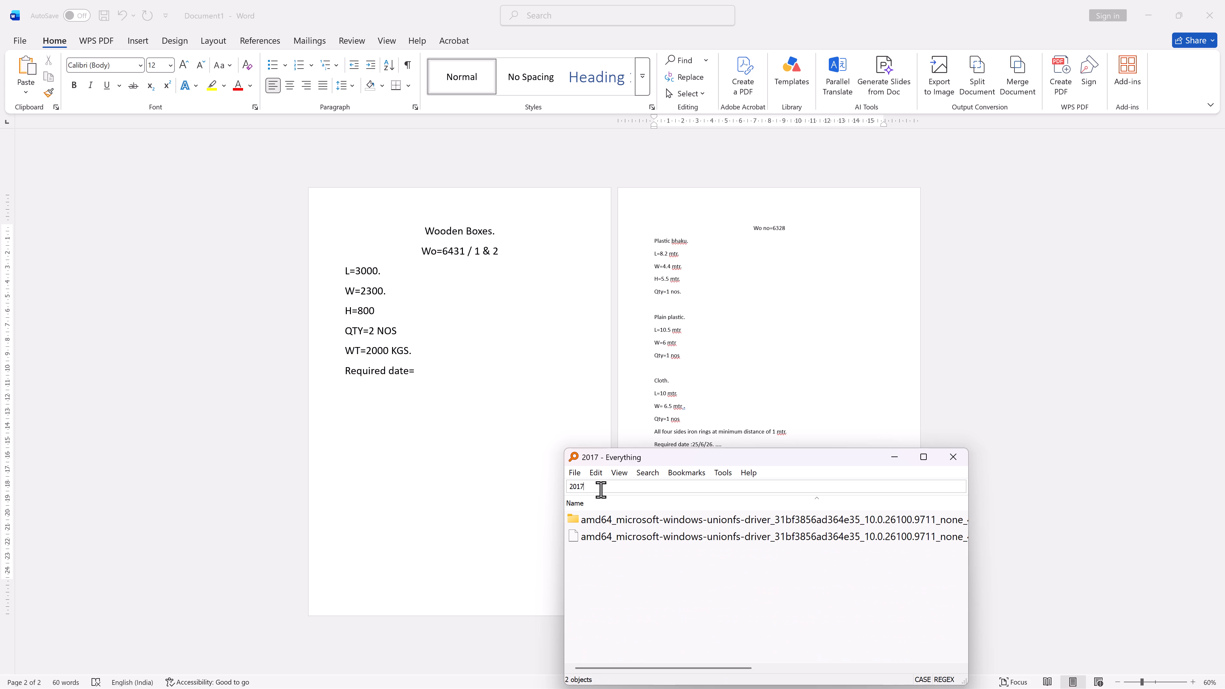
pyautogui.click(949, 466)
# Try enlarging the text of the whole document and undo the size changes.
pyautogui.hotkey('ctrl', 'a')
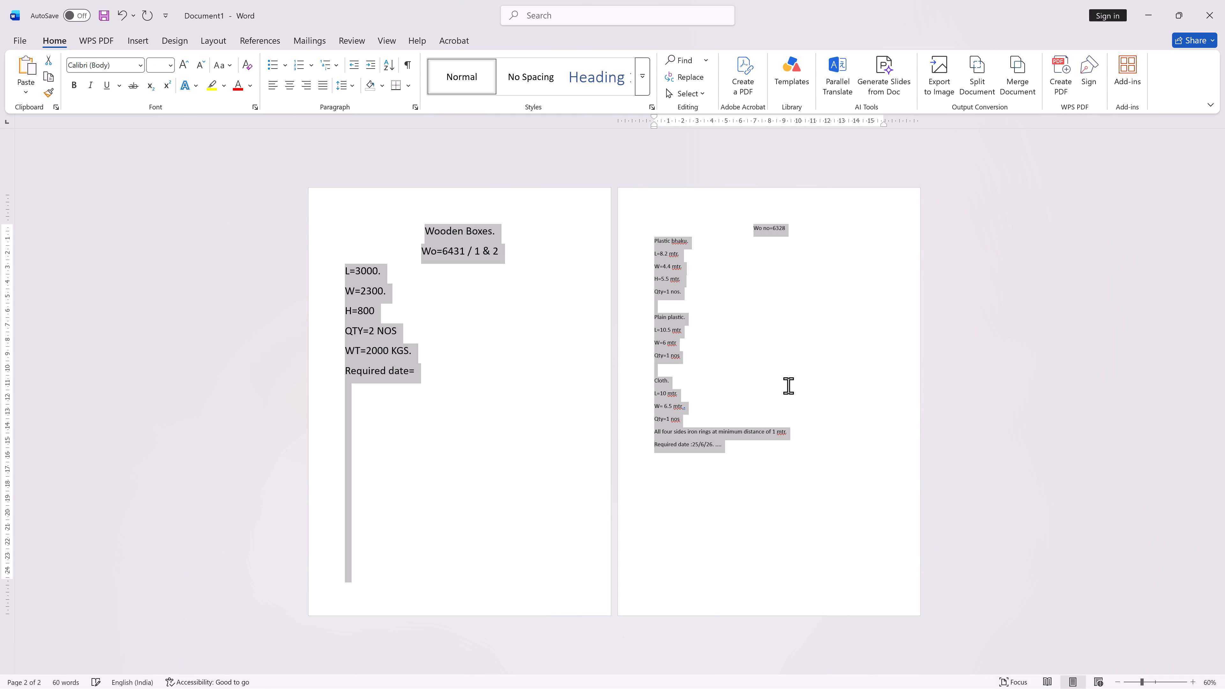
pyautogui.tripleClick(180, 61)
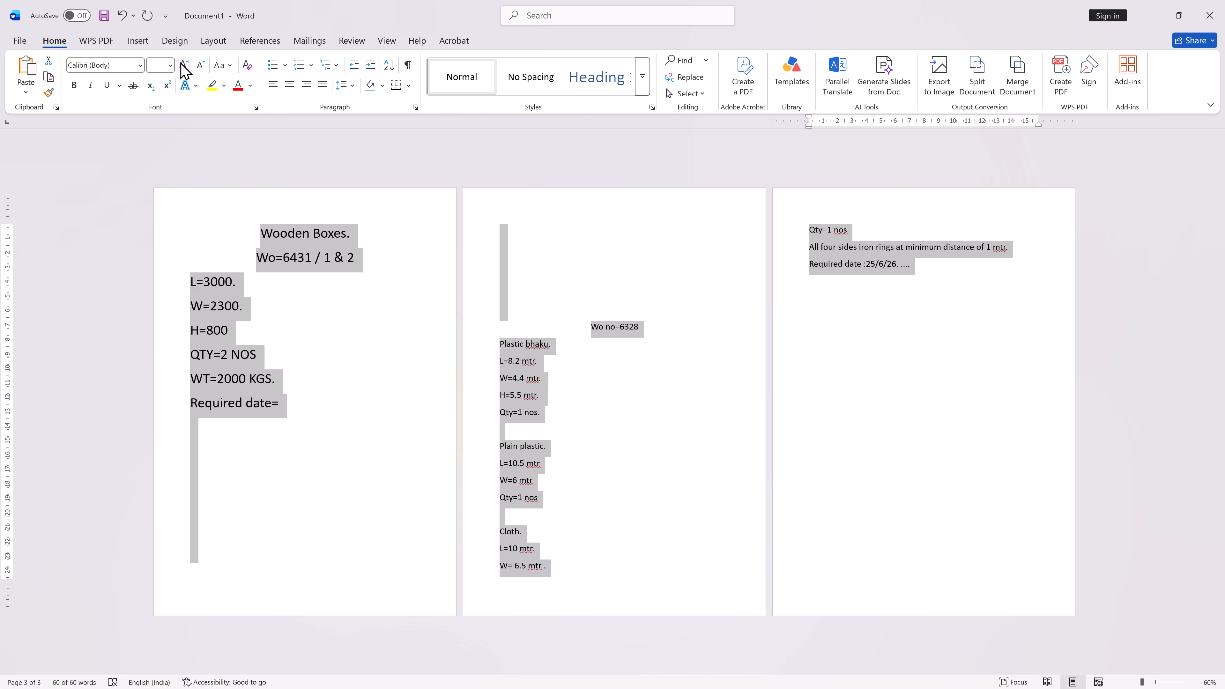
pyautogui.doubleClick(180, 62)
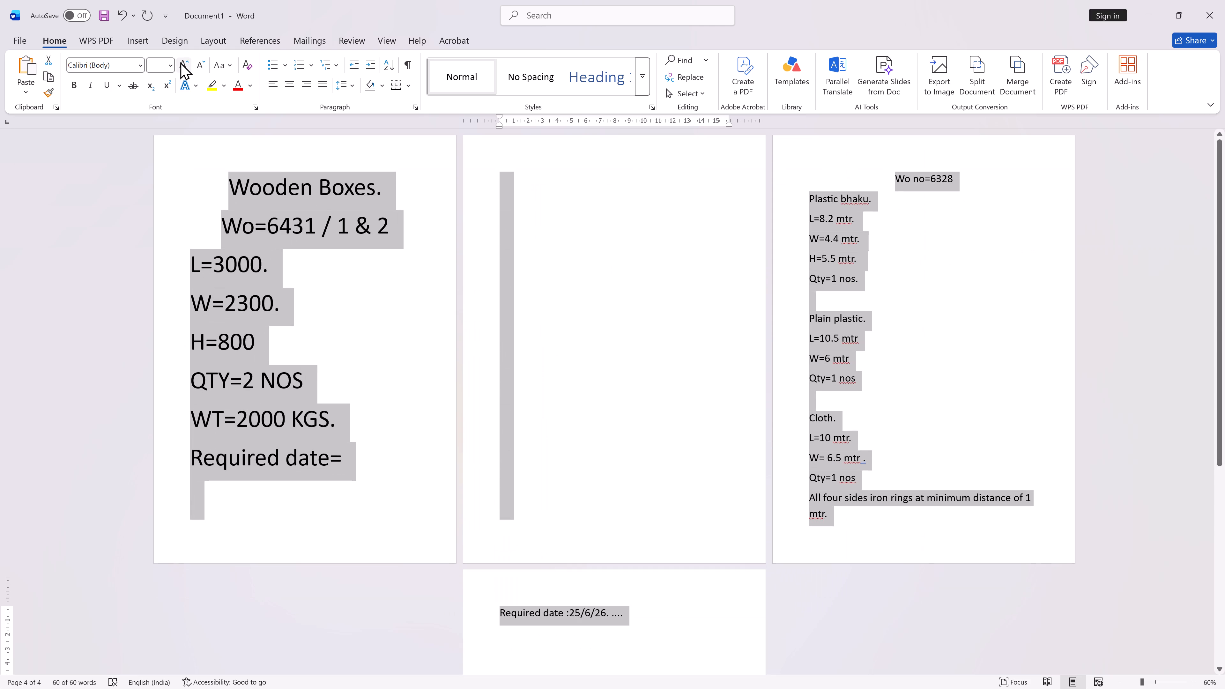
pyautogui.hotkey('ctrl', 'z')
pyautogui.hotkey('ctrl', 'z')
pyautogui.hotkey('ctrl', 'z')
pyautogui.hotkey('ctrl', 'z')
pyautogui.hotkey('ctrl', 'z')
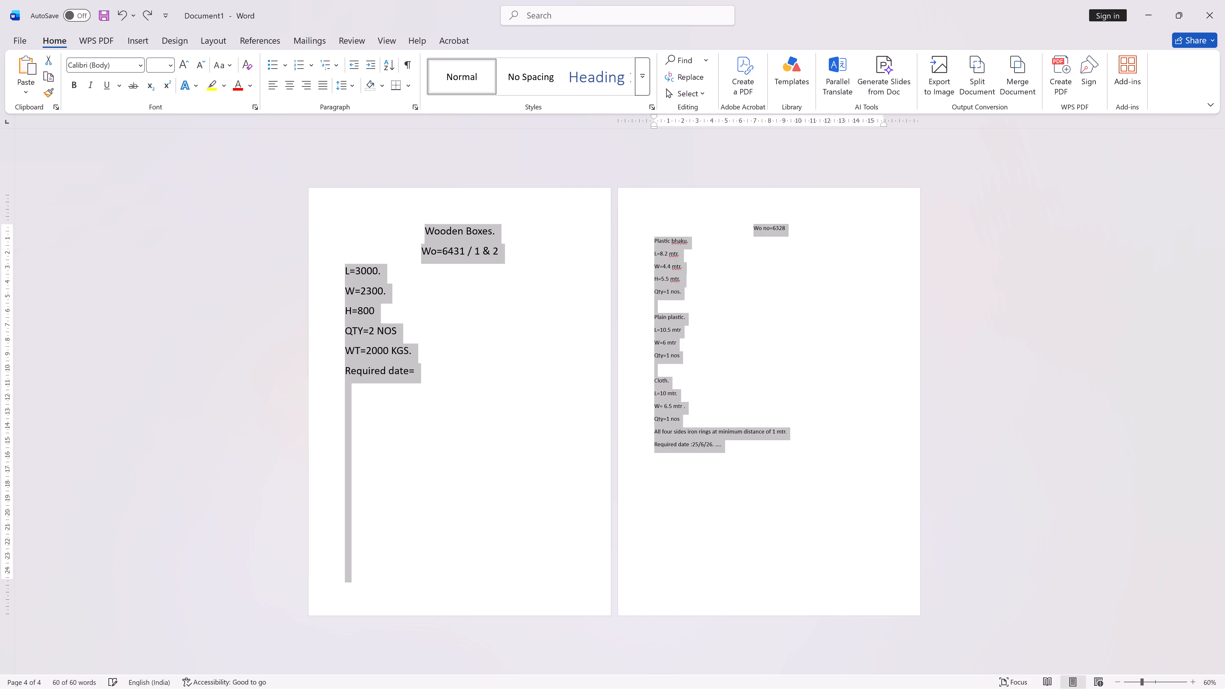
# Enlarge all the pasted plastic and cloth order text on the second page to font size 20.
pyautogui.click(769, 279)
pyautogui.moveTo(793, 225); pyautogui.dragTo(631, 287)
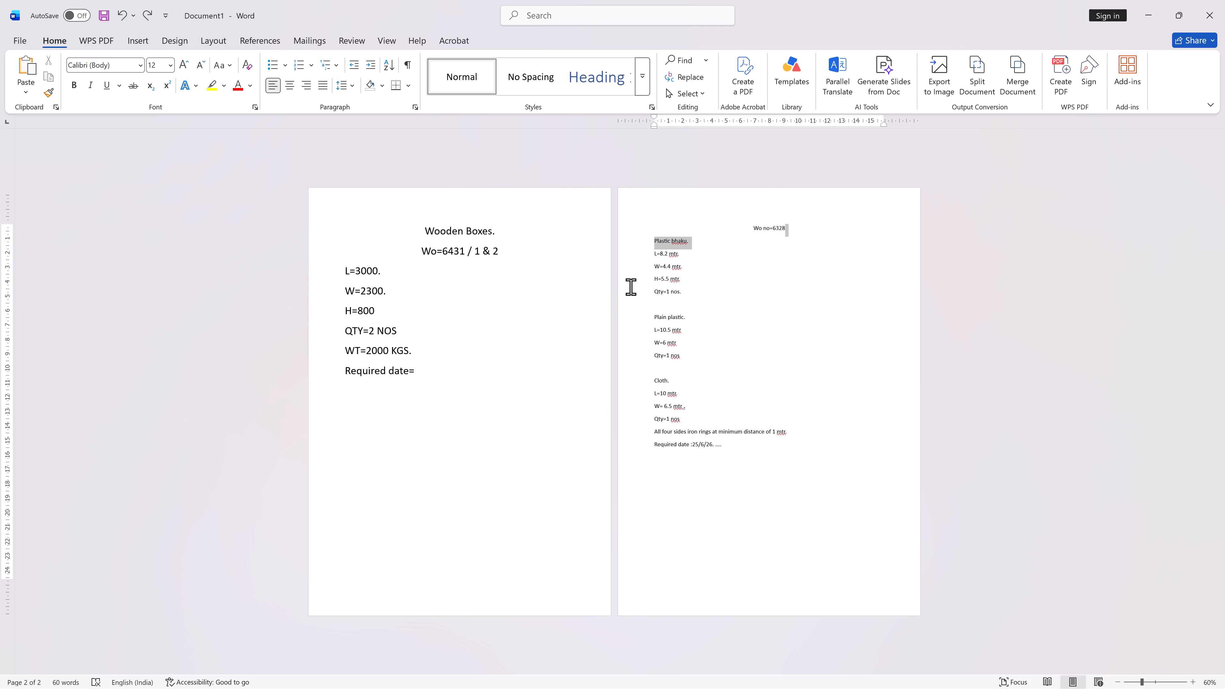
pyautogui.moveTo(631, 287); pyautogui.dragTo(726, 465)
pyautogui.moveTo(754, 229); pyautogui.dragTo(776, 467)
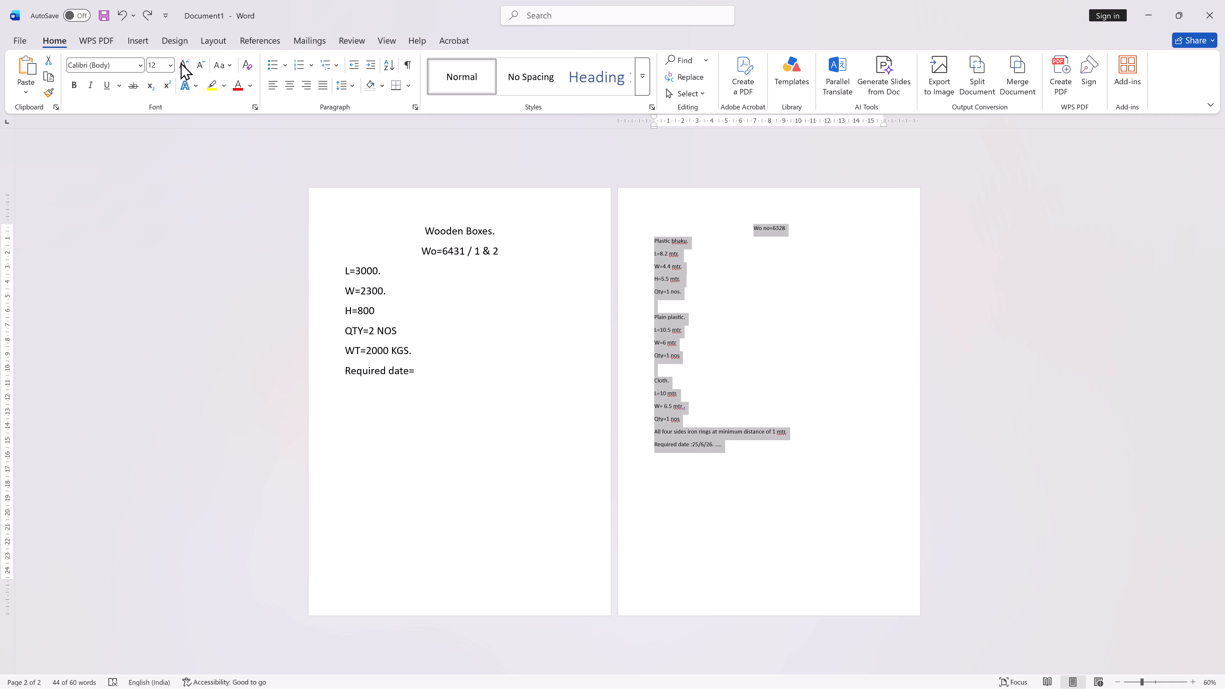
pyautogui.tripleClick(183, 63)
pyautogui.click(183, 63)
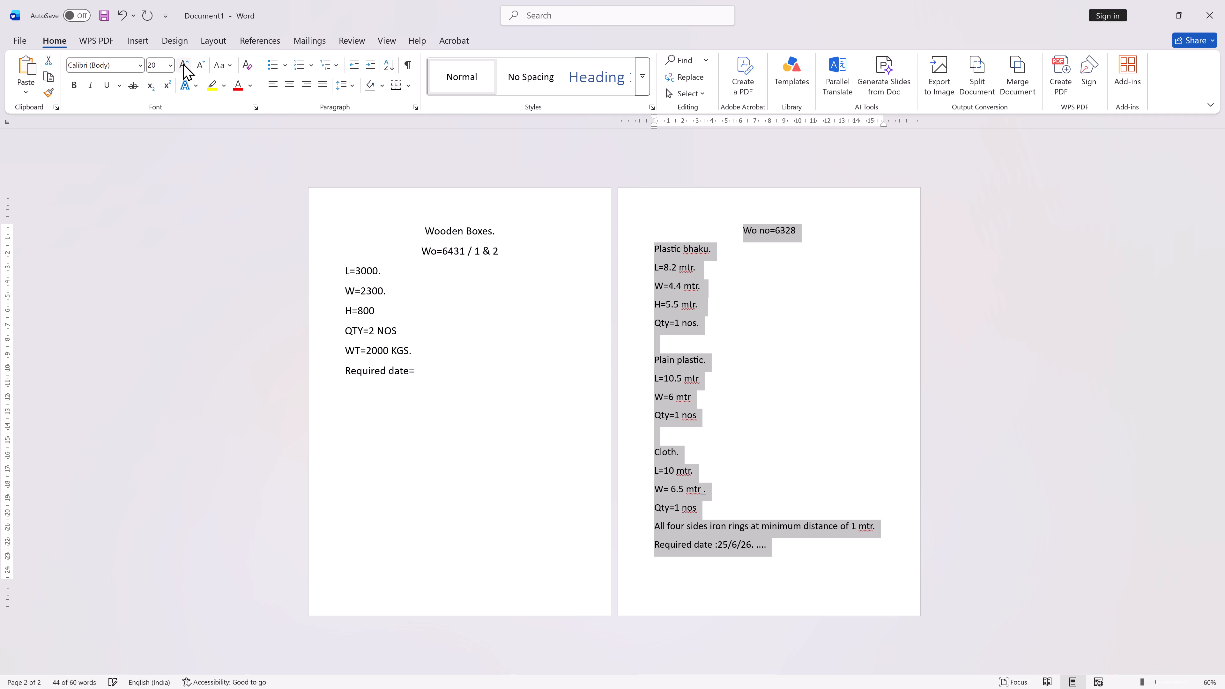
pyautogui.click(183, 63)
pyautogui.click(198, 64)
pyautogui.click(849, 357)
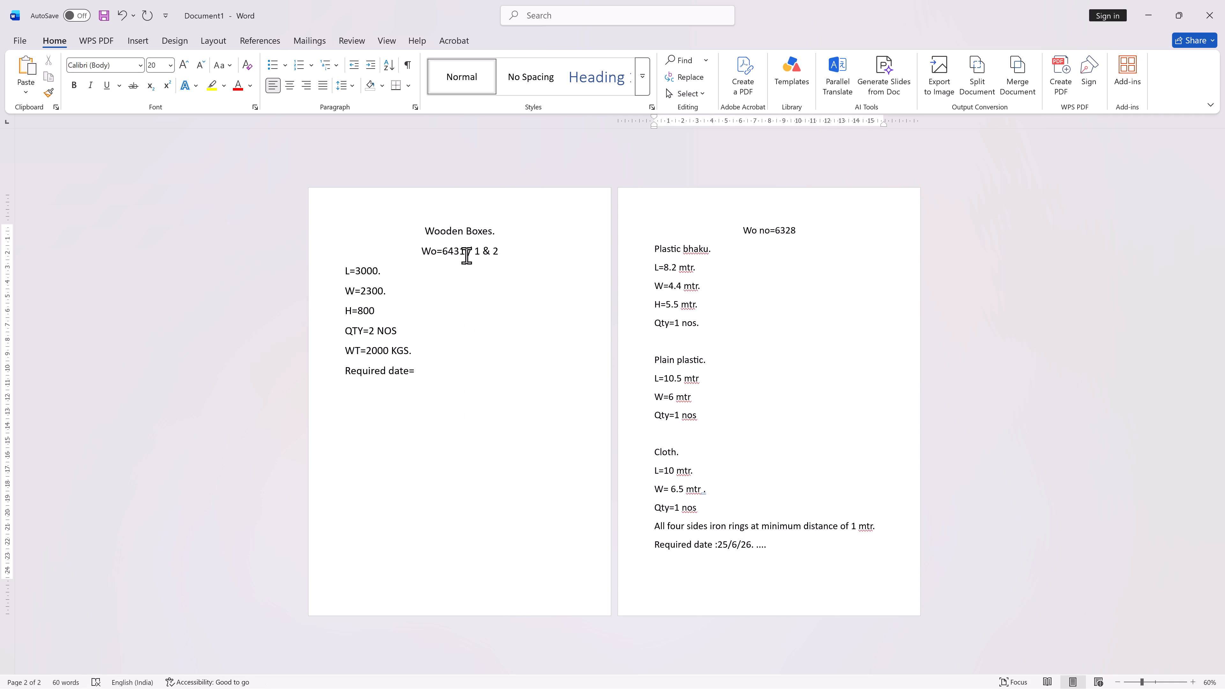
# Replace the second page's work order line with a copy of "Wo=6431 / 1 & 2" from the first page.
pyautogui.moveTo(423, 253); pyautogui.dragTo(503, 261)
pyautogui.hotkey('ctrl', 'c')
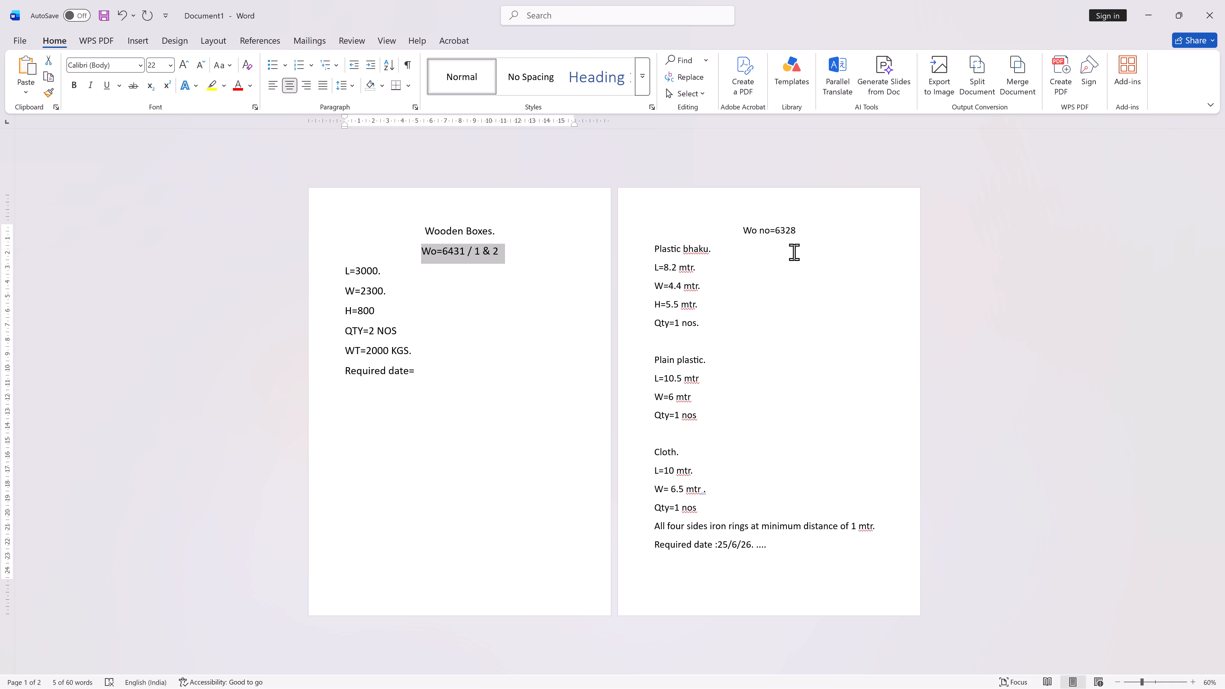
pyautogui.moveTo(797, 230); pyautogui.dragTo(728, 223)
pyautogui.hotkey('ctrl', 'v')
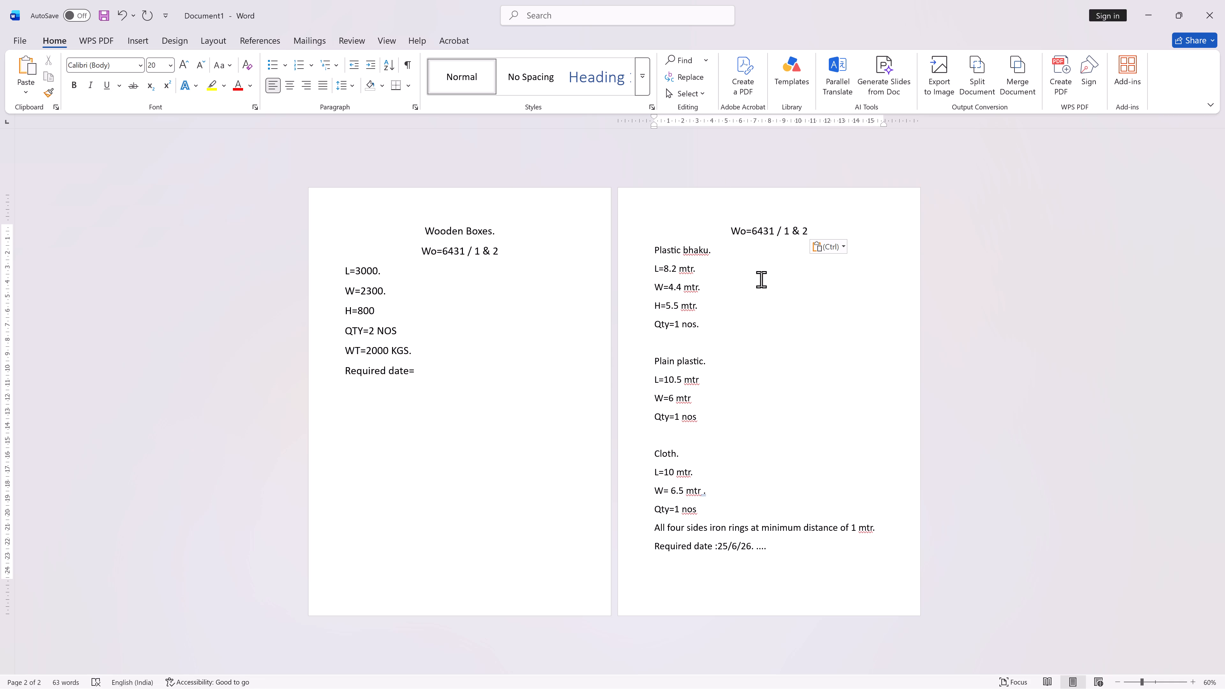
pyautogui.click(752, 264)
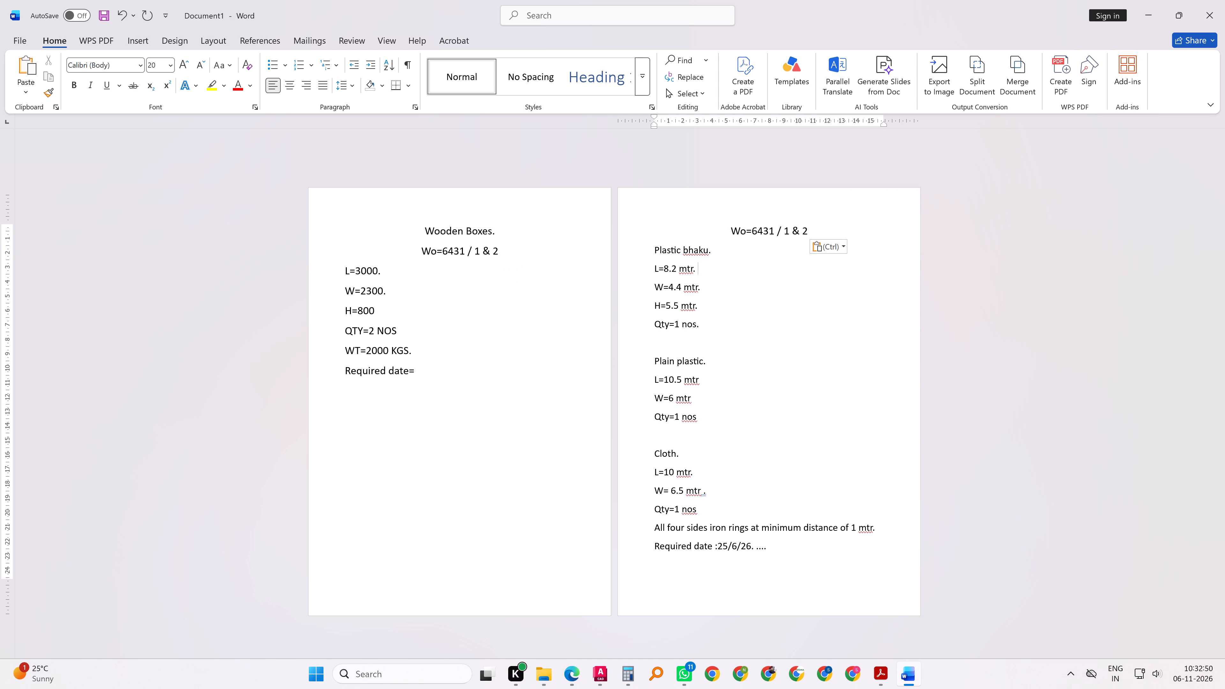
# Switch to Adobe Acrobat and rotate the 6328 tank assembly drawing until it reads upright.
pyautogui.click(883, 682)
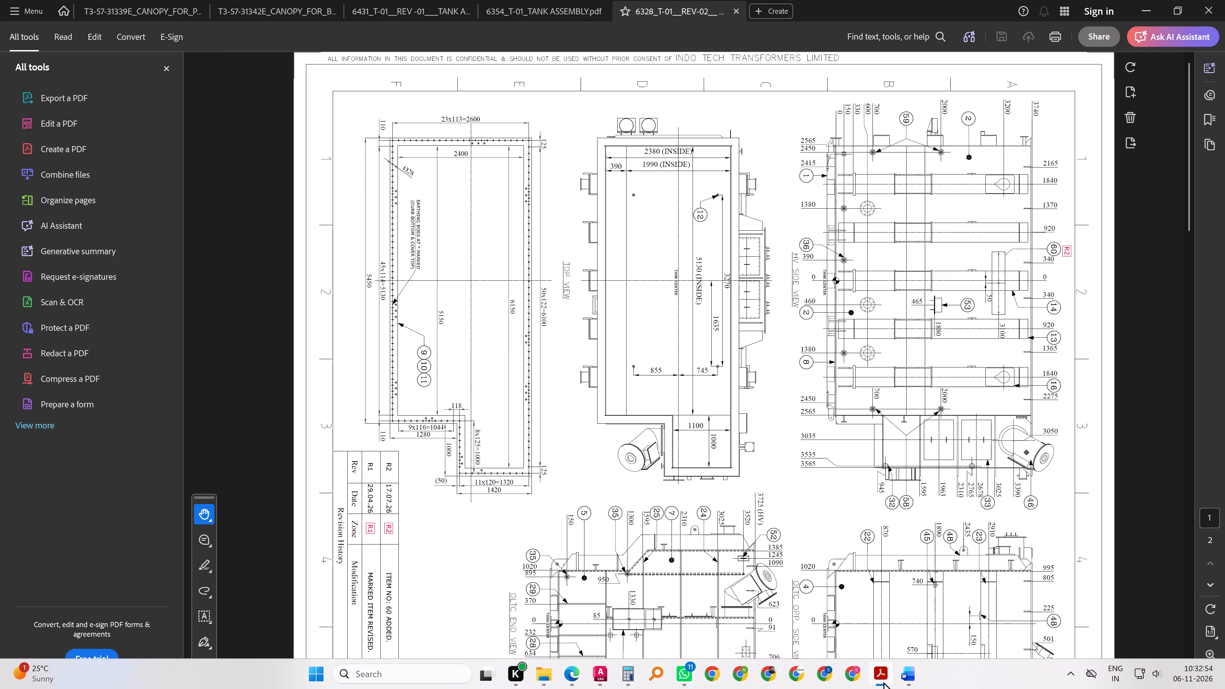
pyautogui.click(678, 315)
pyautogui.hotkey('ctrl', 'shift', '+')
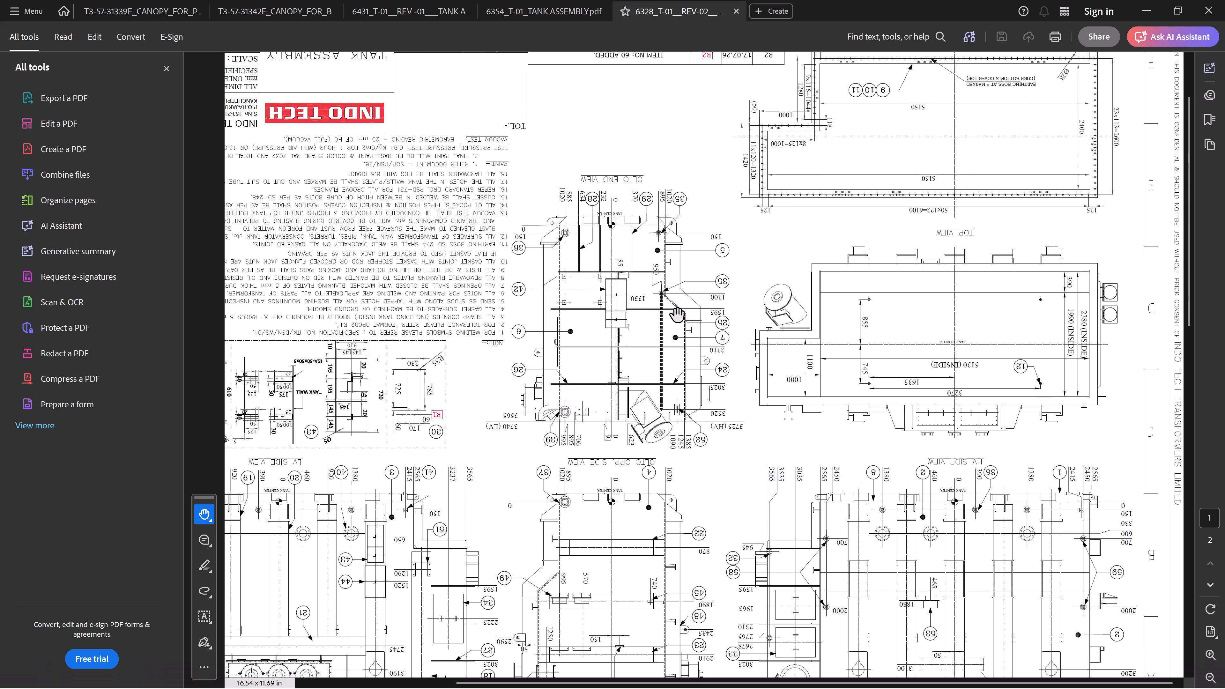
pyautogui.hotkey('ctrl', 'shift', '+')
pyautogui.hotkey('ctrl', 'shift', '+')
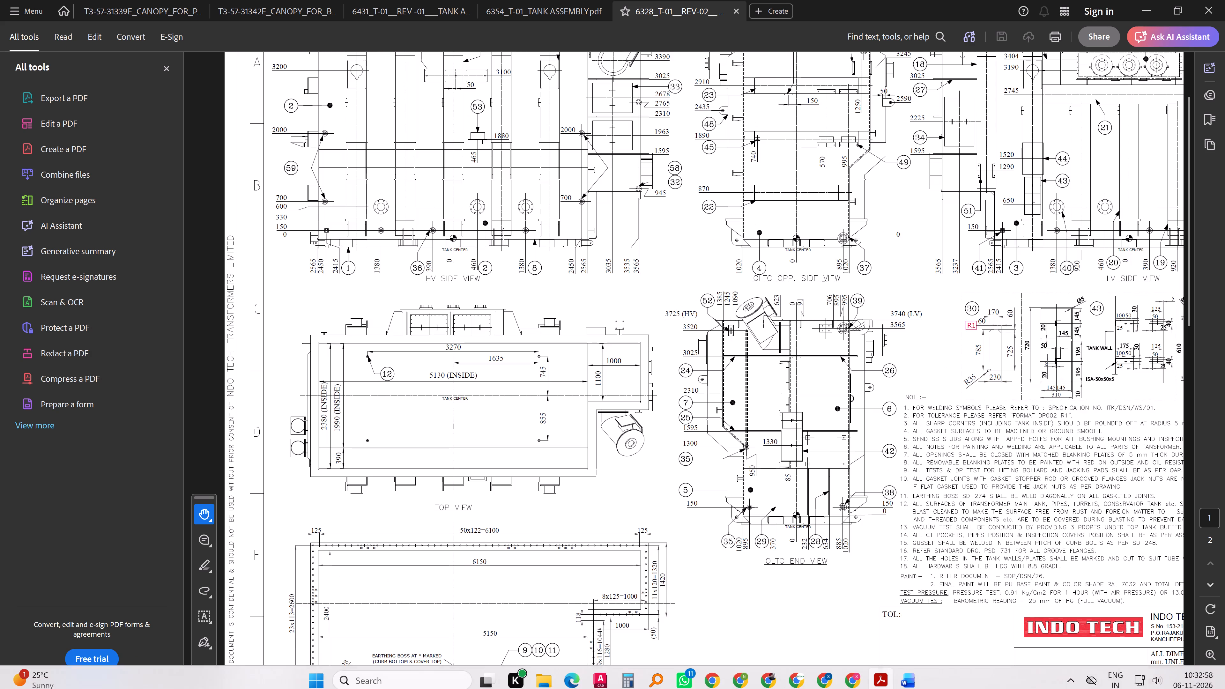
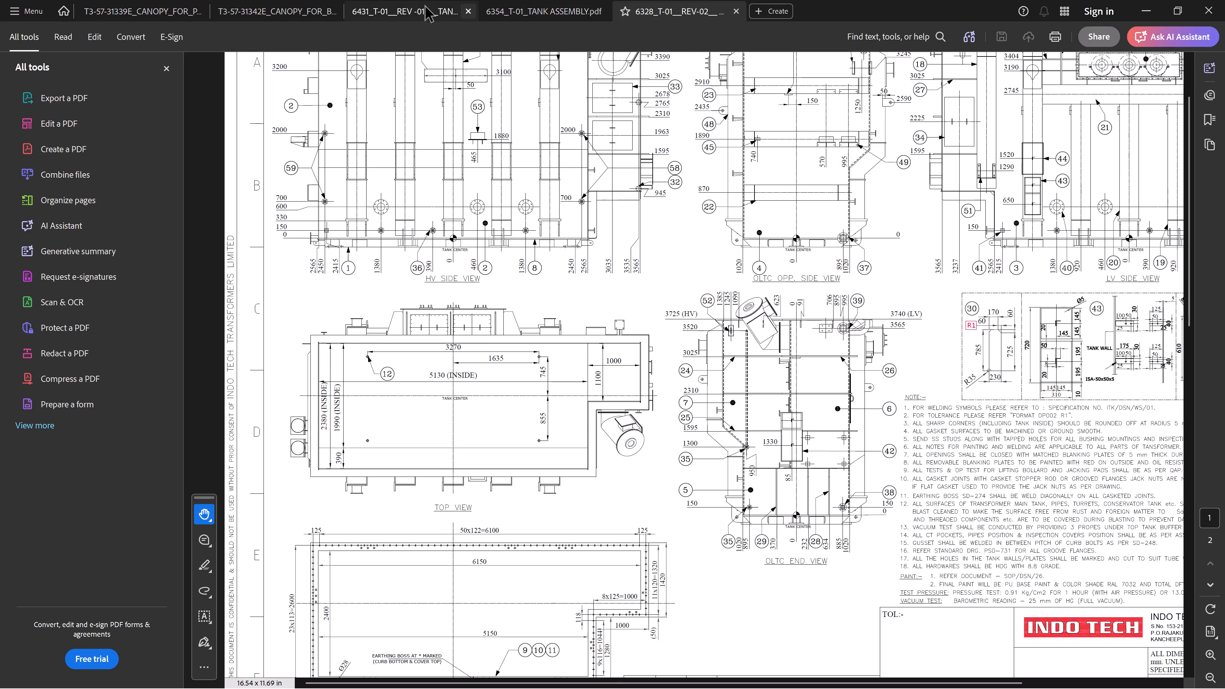
# Examine the plan view, curb dimensions and OLTC end view on the 6431 tank drawing.
pyautogui.click(379, 8)
pyautogui.moveTo(472, 344); pyautogui.dragTo(883, 296)
pyautogui.moveTo(593, 309); pyautogui.dragTo(825, 309)
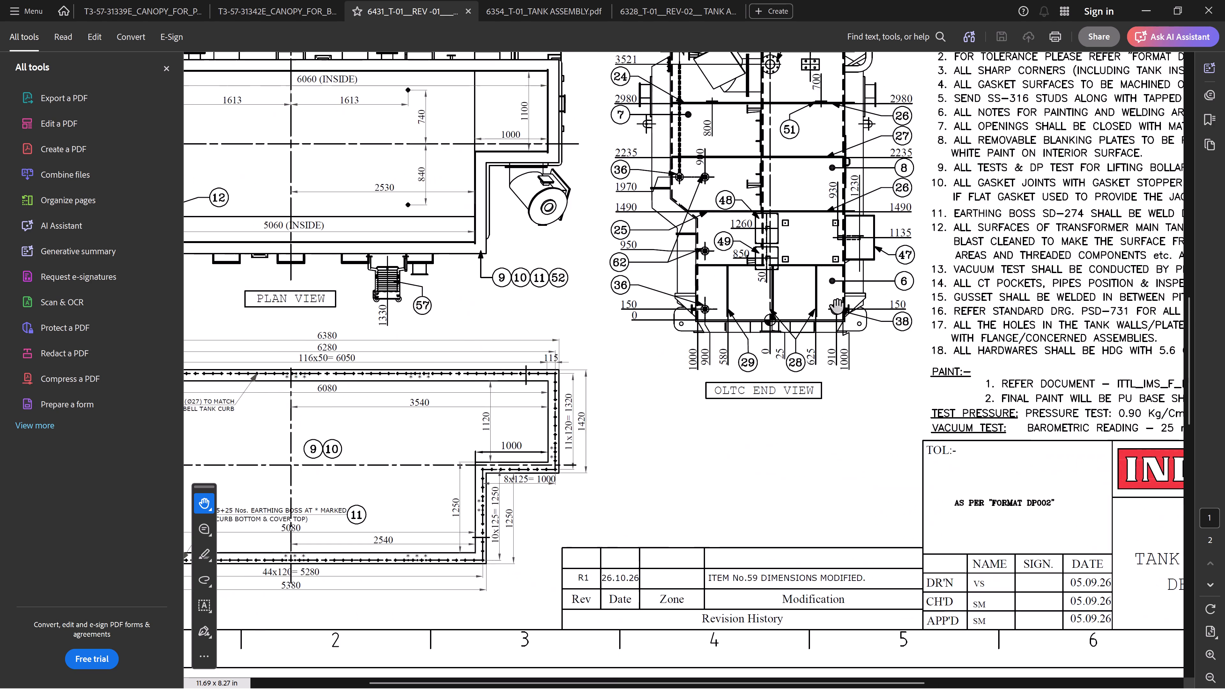
pyautogui.moveTo(557, 350); pyautogui.dragTo(724, 351)
pyautogui.moveTo(598, 348); pyautogui.dragTo(782, 321)
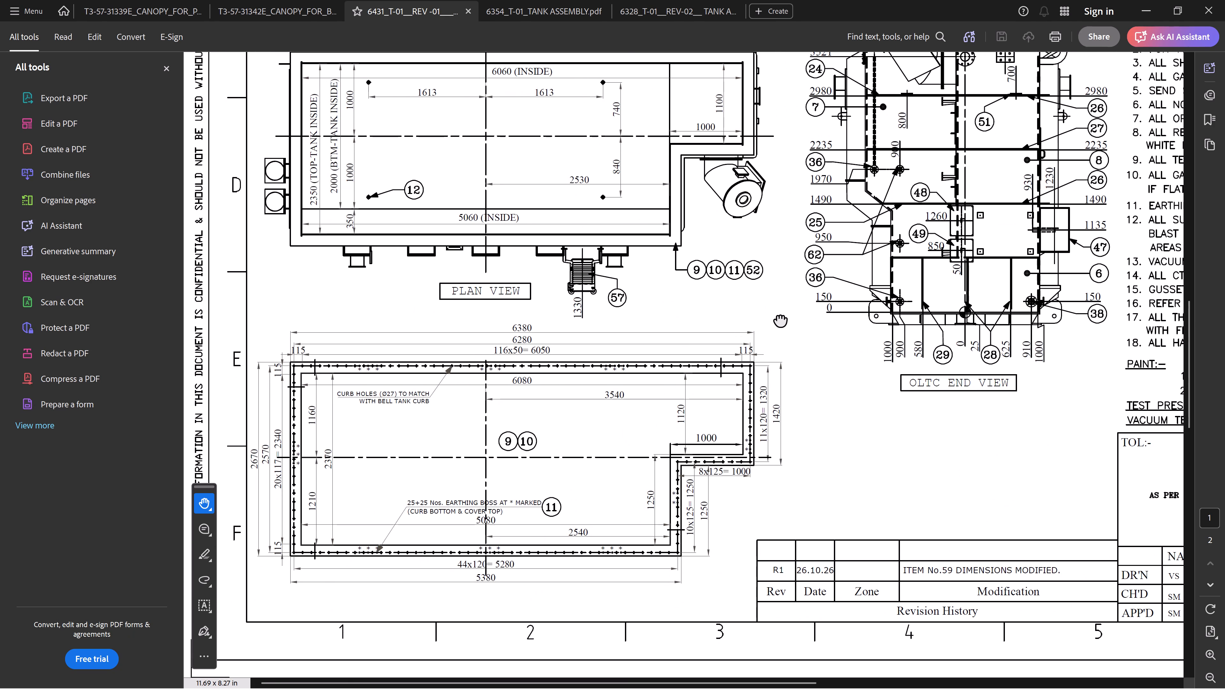
pyautogui.moveTo(782, 321); pyautogui.dragTo(783, 312)
pyautogui.moveTo(787, 242); pyautogui.dragTo(787, 219)
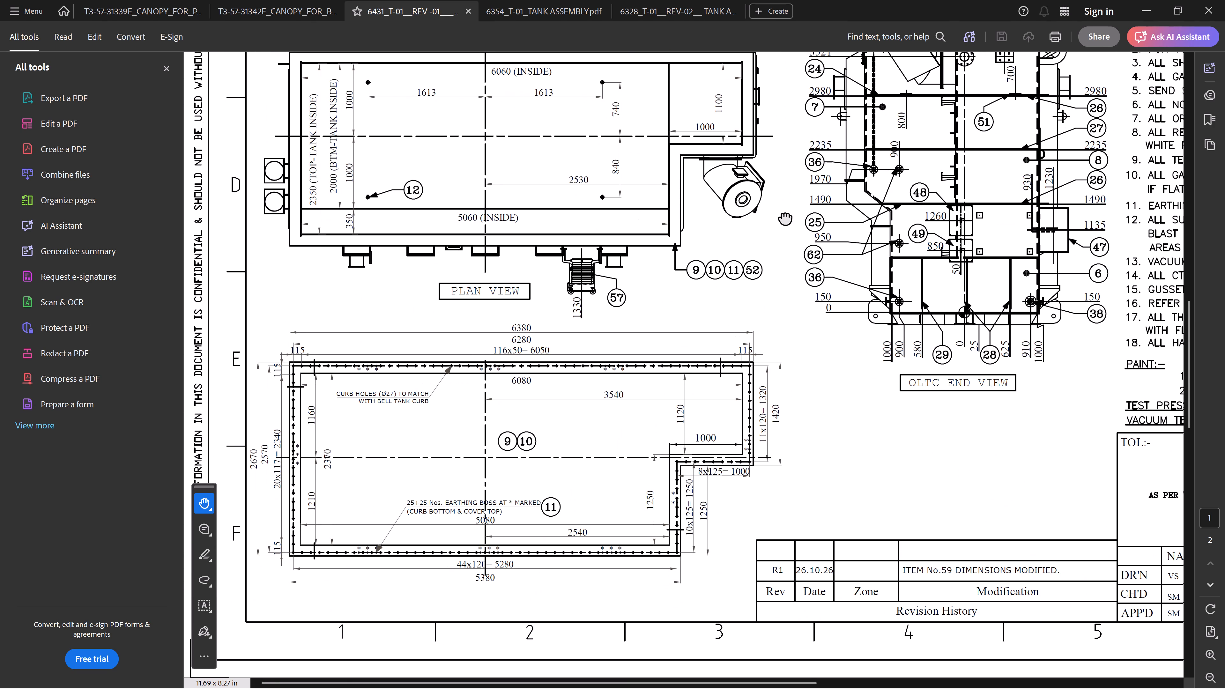
pyautogui.moveTo(787, 219); pyautogui.dragTo(787, 211)
pyautogui.moveTo(816, 244); pyautogui.dragTo(804, 273)
# Switch to Word and enter "10/12/ 2026" as the required date on the Wooden Boxes page.
pyautogui.click(909, 675)
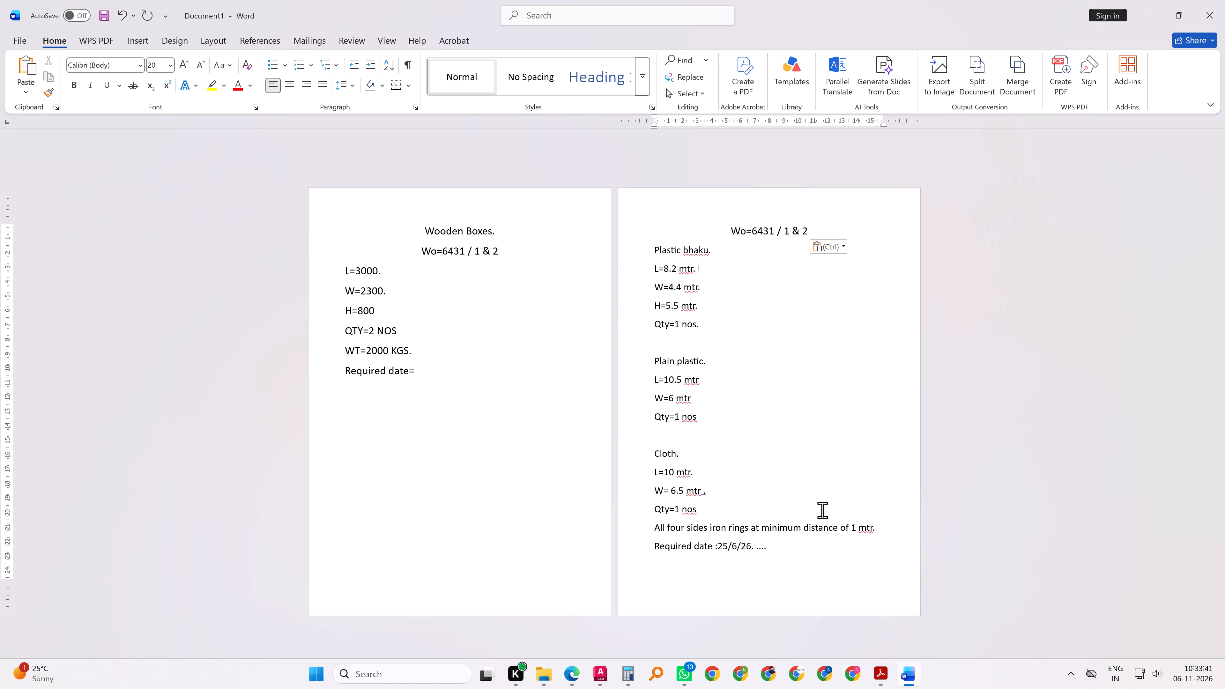
pyautogui.click(518, 372)
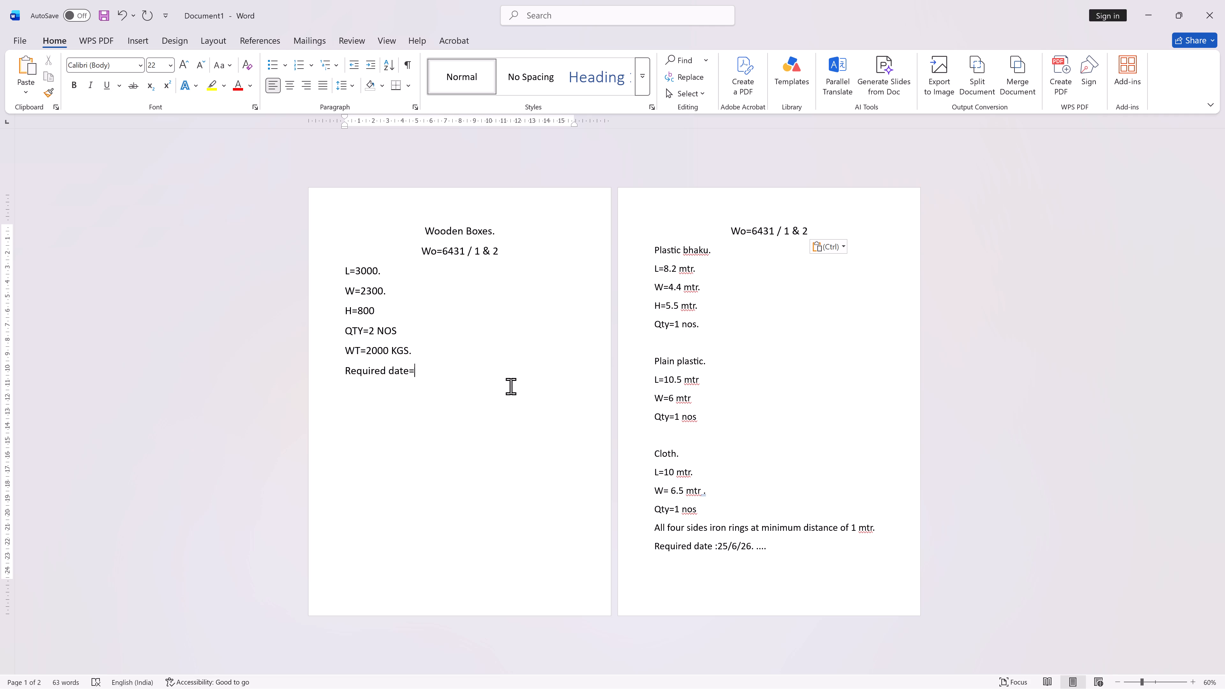
pyautogui.write('10')
pyautogui.press('space')
pyautogui.write('/ 12/ 2026')
pyautogui.click(436, 372)
pyautogui.press('BackSpace')
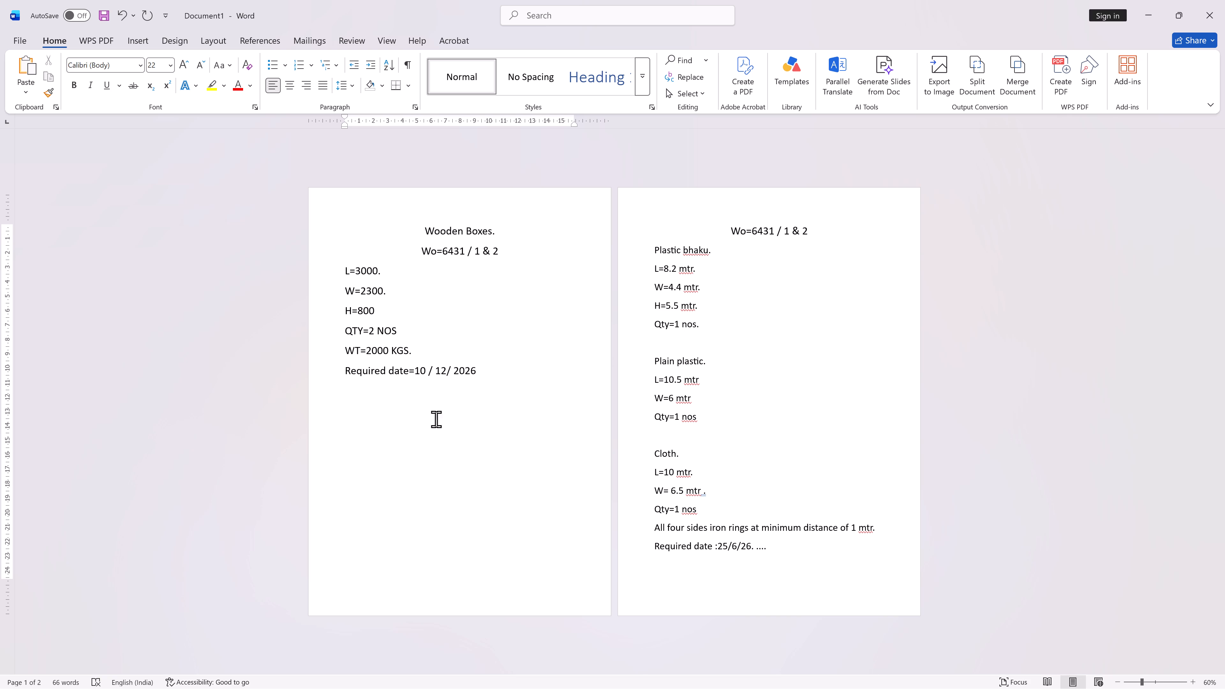
pyautogui.click(428, 374)
pyautogui.press('BackSpace')
# Replace the required date on the second page with a copy of the first page's "10/12/ 2026".
pyautogui.moveTo(474, 372); pyautogui.dragTo(417, 378)
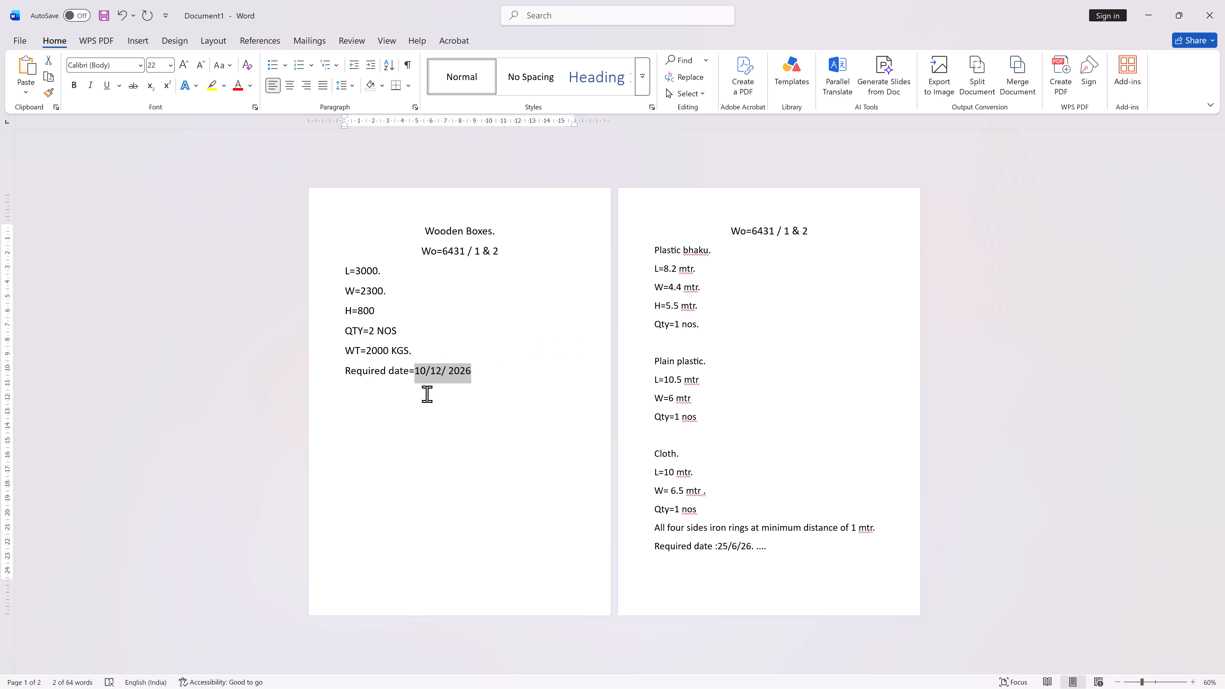
pyautogui.hotkey('ctrl', 'c')
pyautogui.moveTo(771, 550); pyautogui.dragTo(719, 562)
pyautogui.hotkey('ctrl', 'v')
pyautogui.click(753, 574)
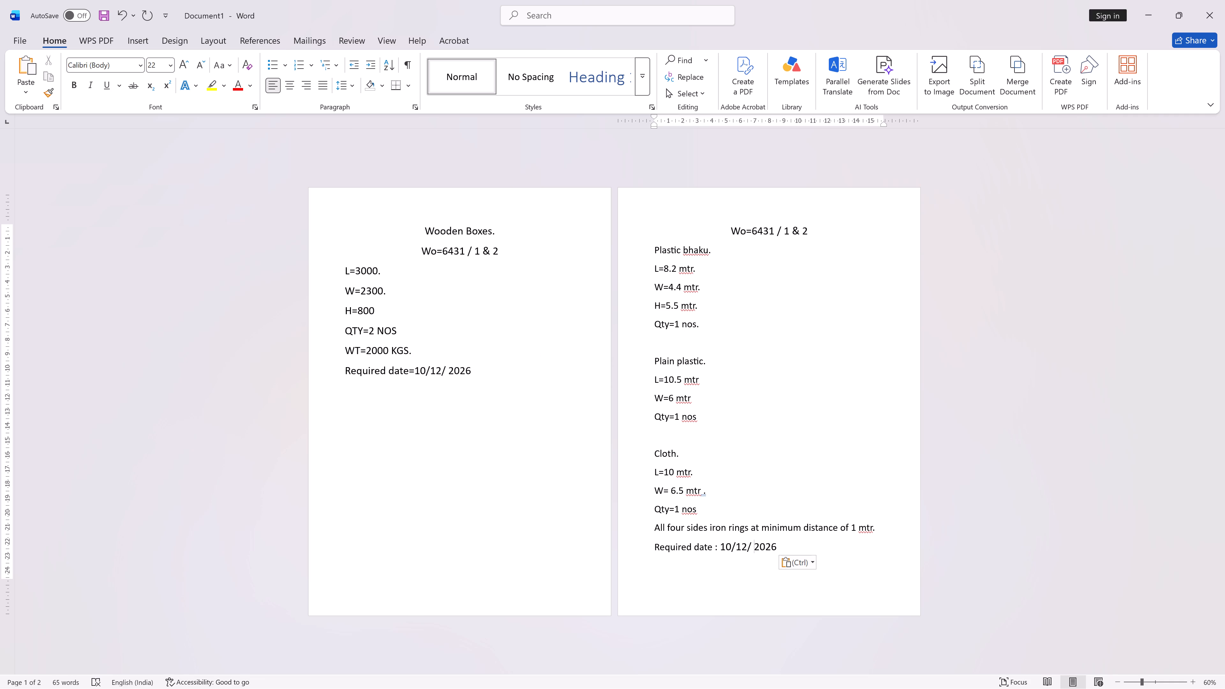
# Check December 2026 in the Windows calendar.
pyautogui.click(1189, 679)
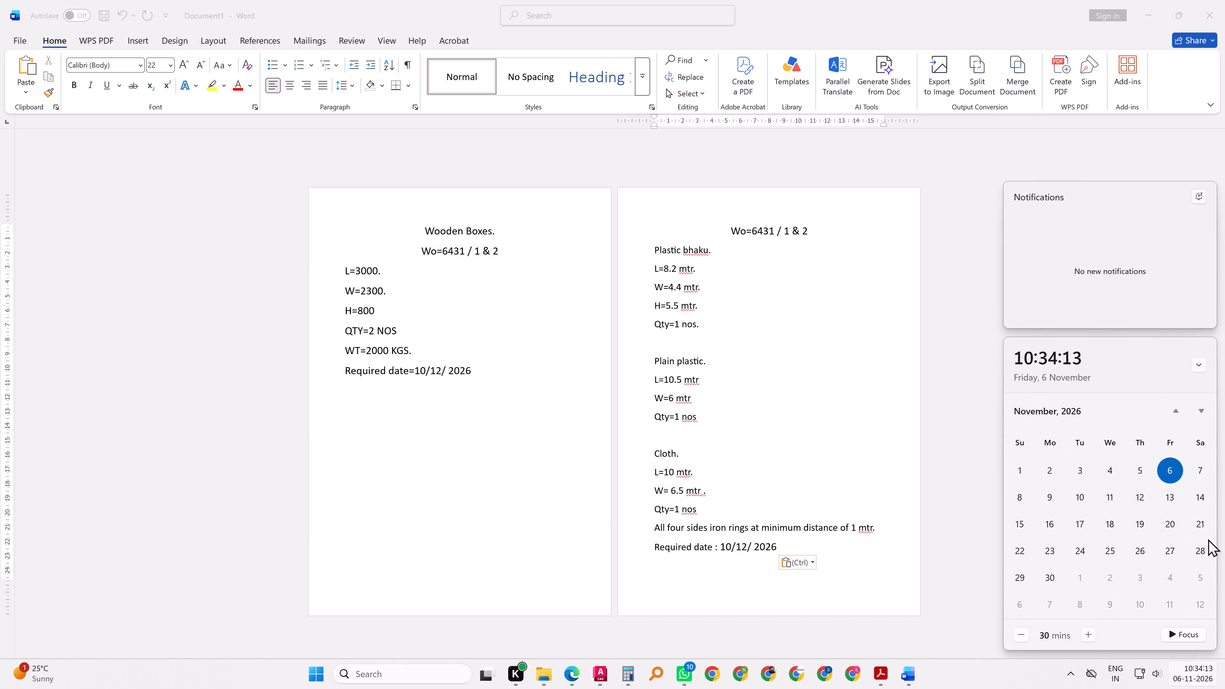
pyautogui.click(1199, 409)
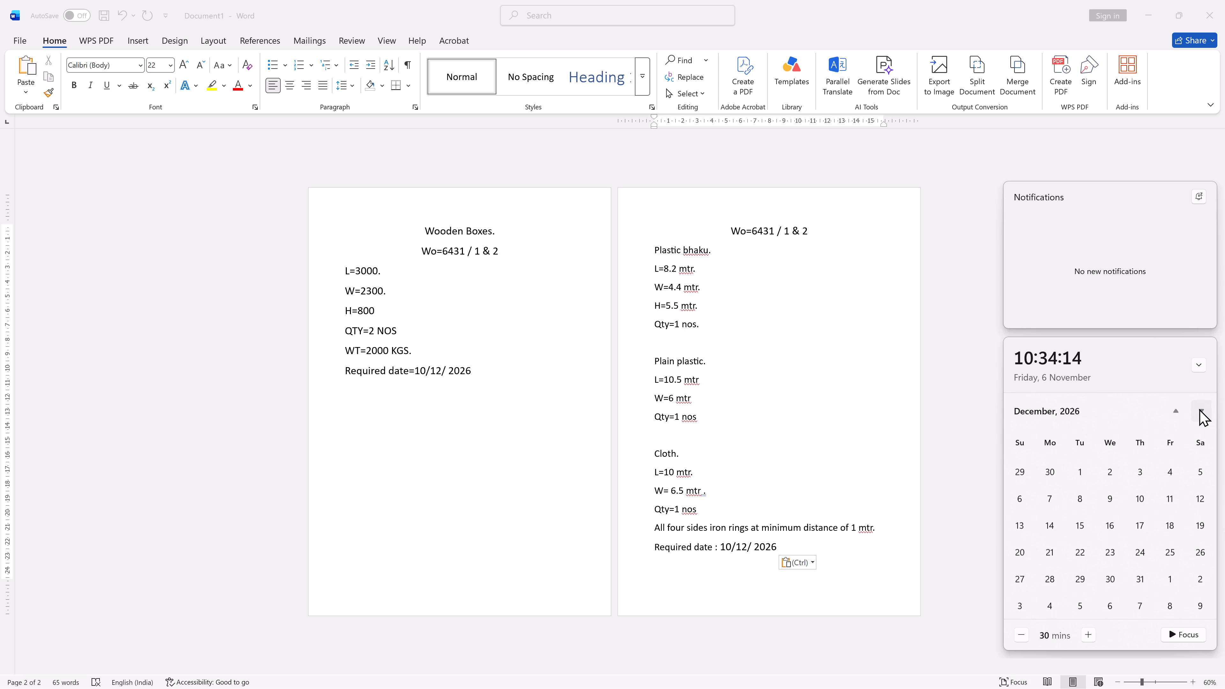
pyautogui.click(771, 404)
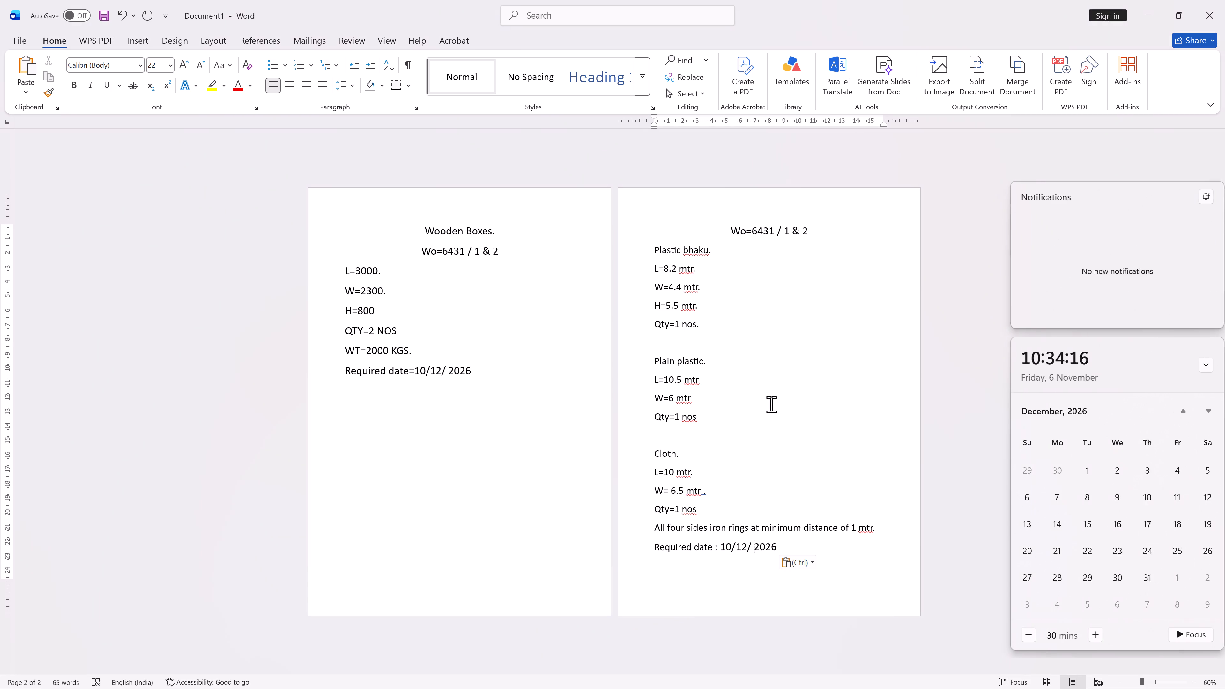
# Print all pages of the document one-sided on the RICOH M 2310N printer, using its A4 profile and one copy.
pyautogui.hotkey('ctrl', 'p')
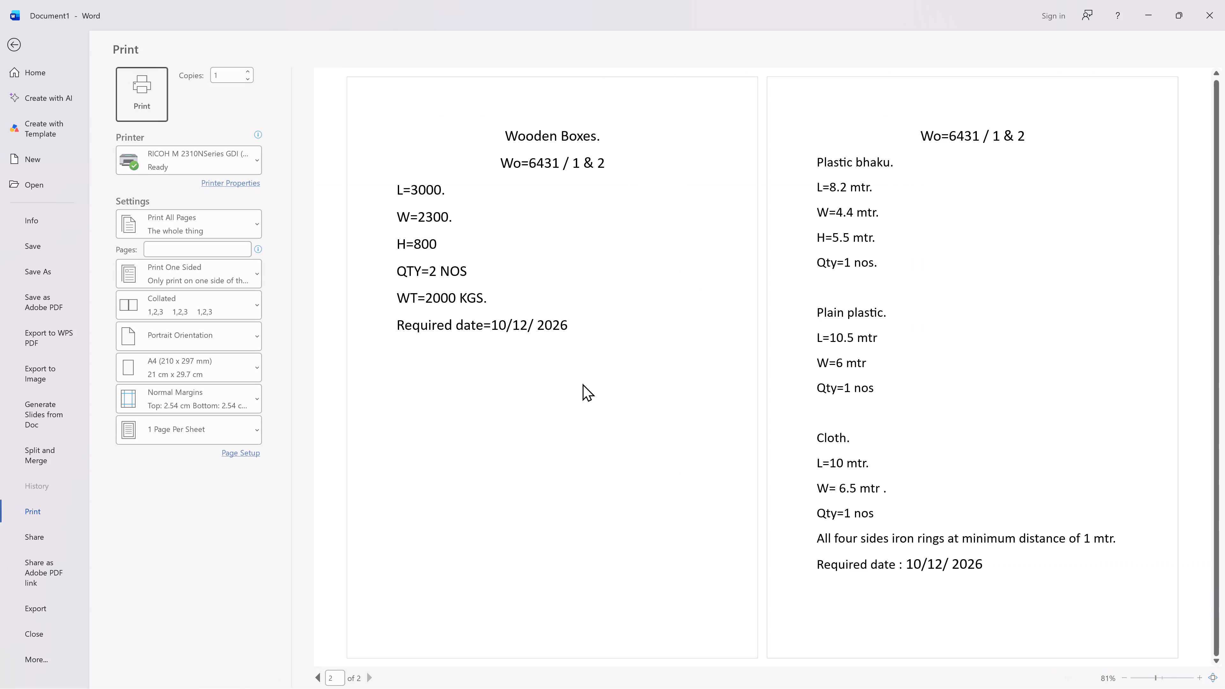
pyautogui.click(235, 186)
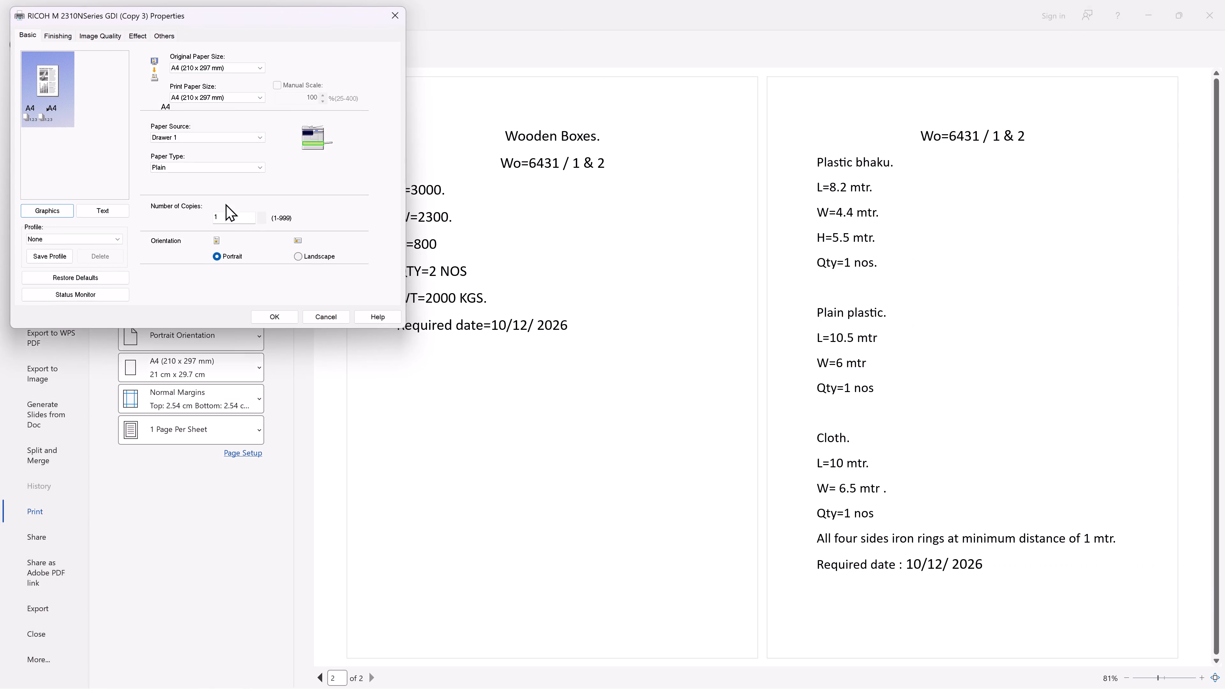
pyautogui.click(111, 242)
pyautogui.click(77, 254)
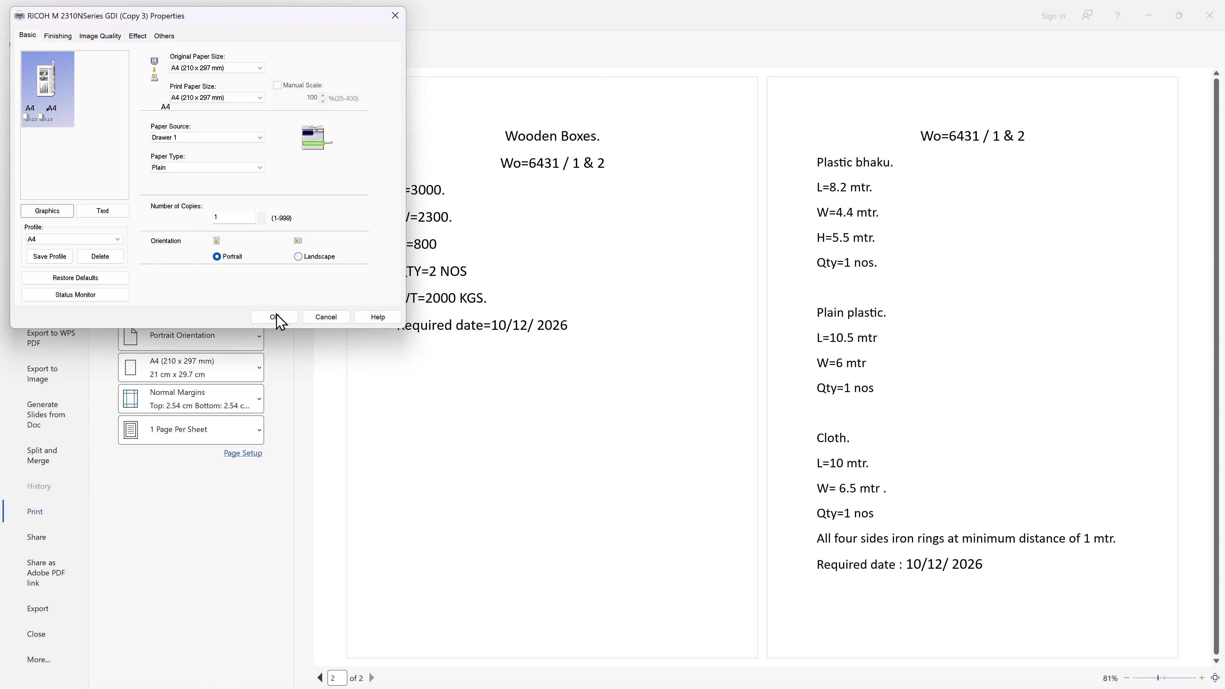
pyautogui.click(276, 313)
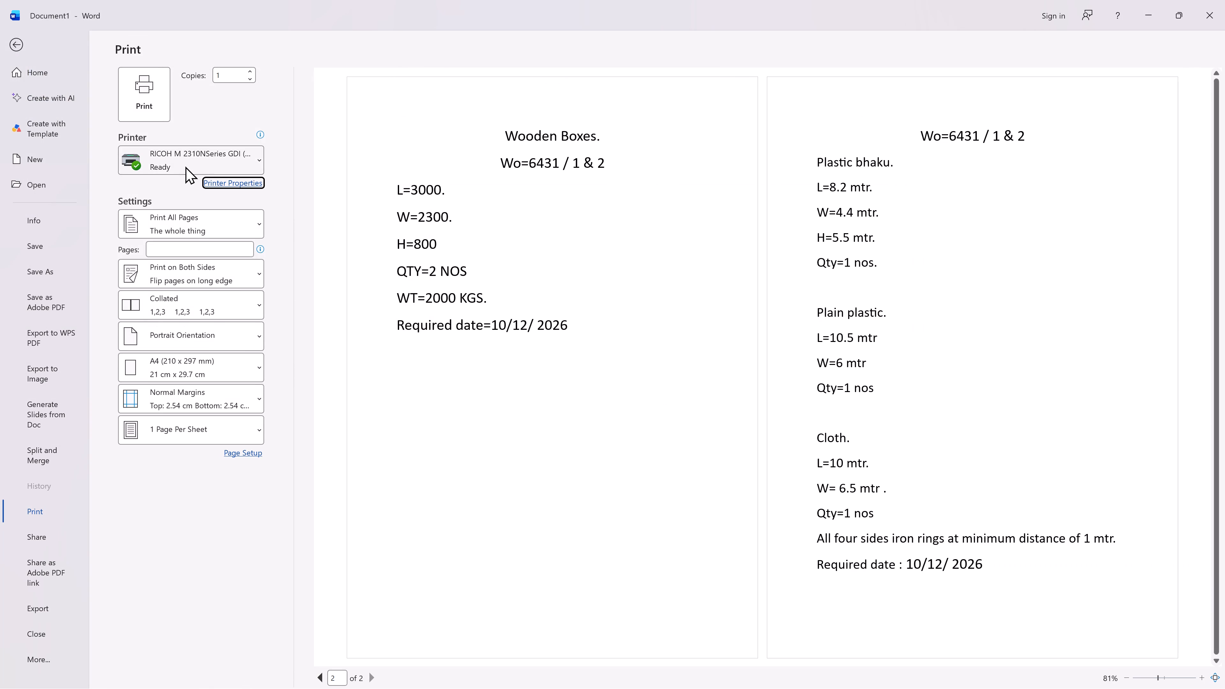
pyautogui.click(217, 276)
pyautogui.click(206, 303)
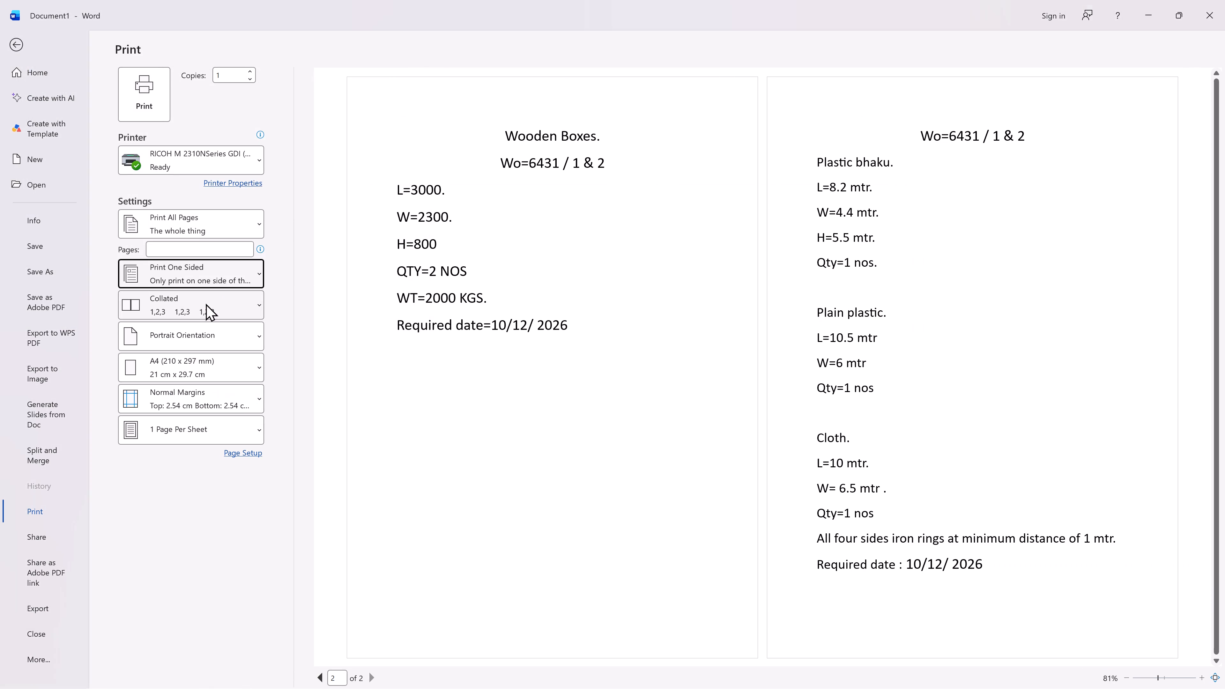
pyautogui.click(151, 90)
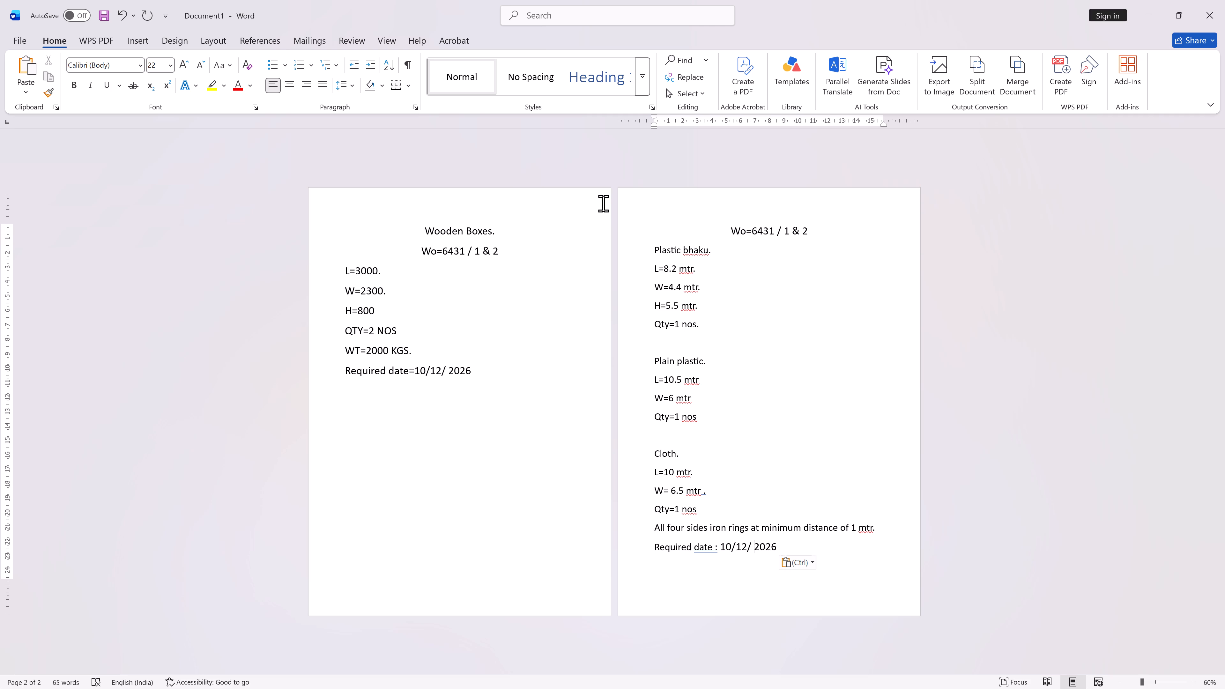
# Return to the 6431 tank drawing in Adobe Acrobat.
pyautogui.click(1134, 12)
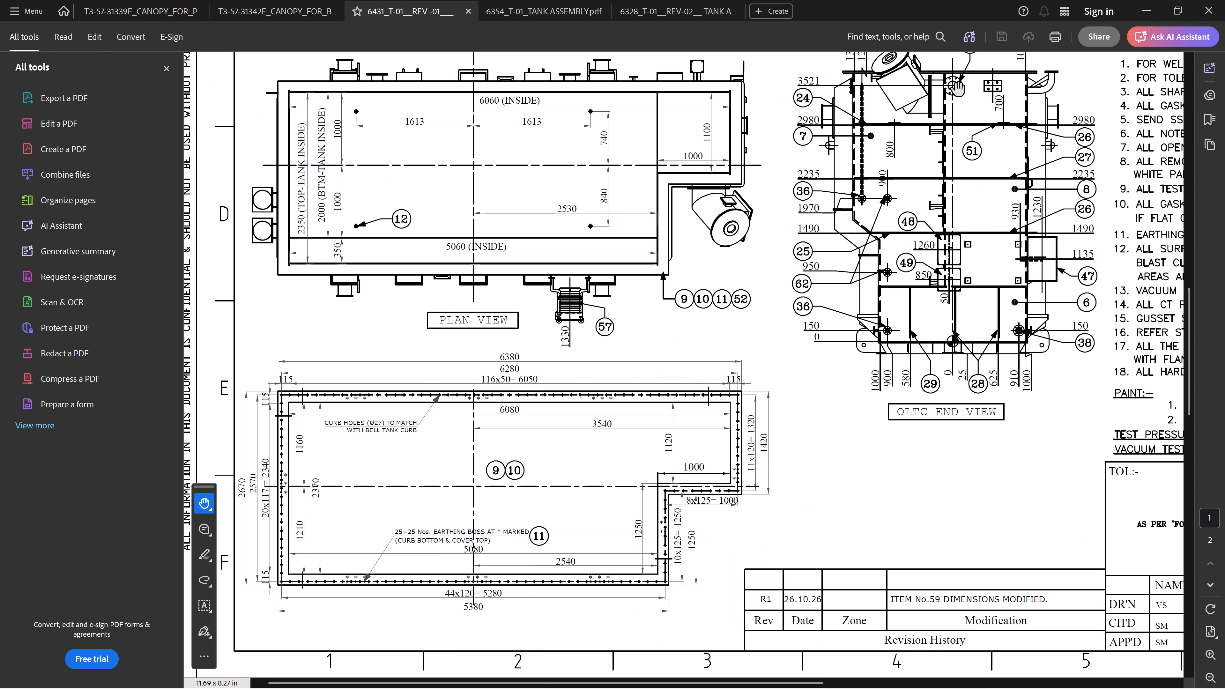
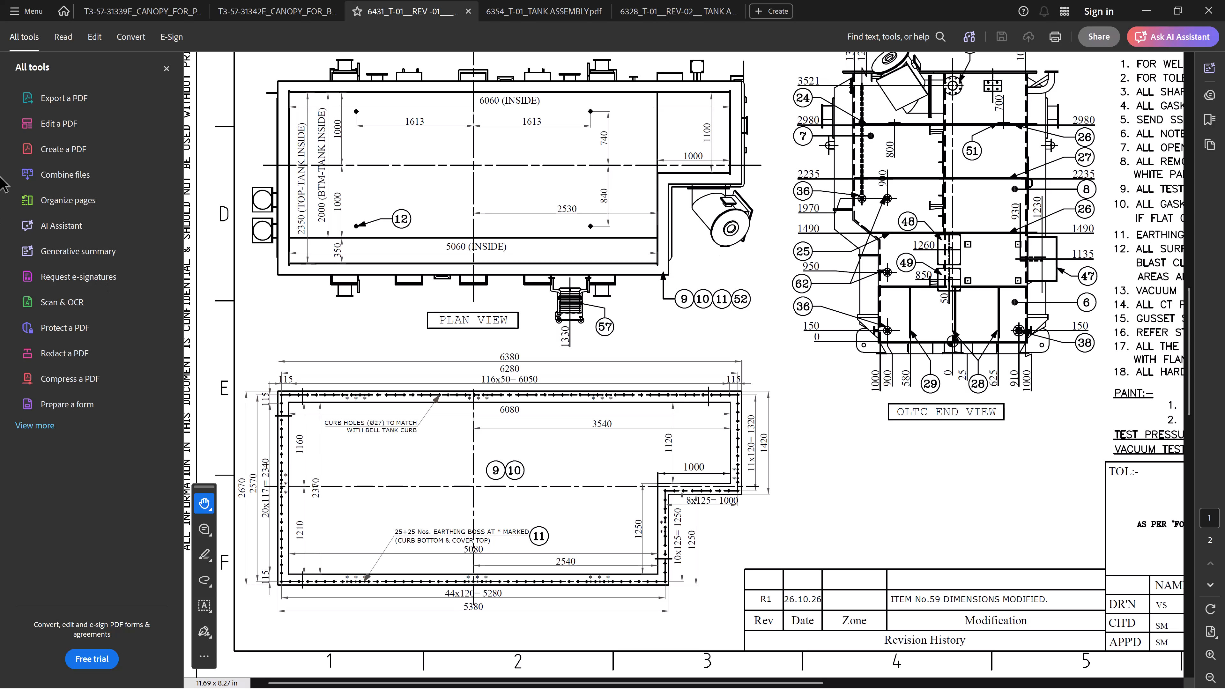
# Hide the All tools pane beside the 6431 tank drawing and minimise the Adobe Acrobat window.
pyautogui.click(165, 78)
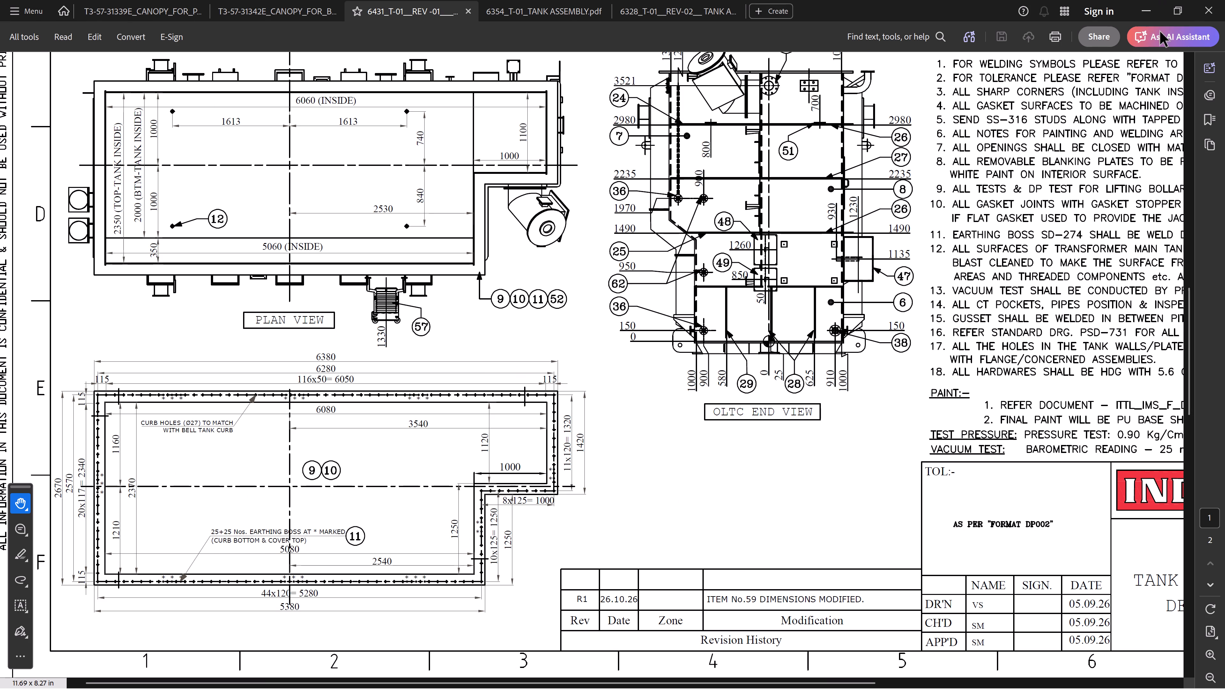
pyautogui.click(1139, 8)
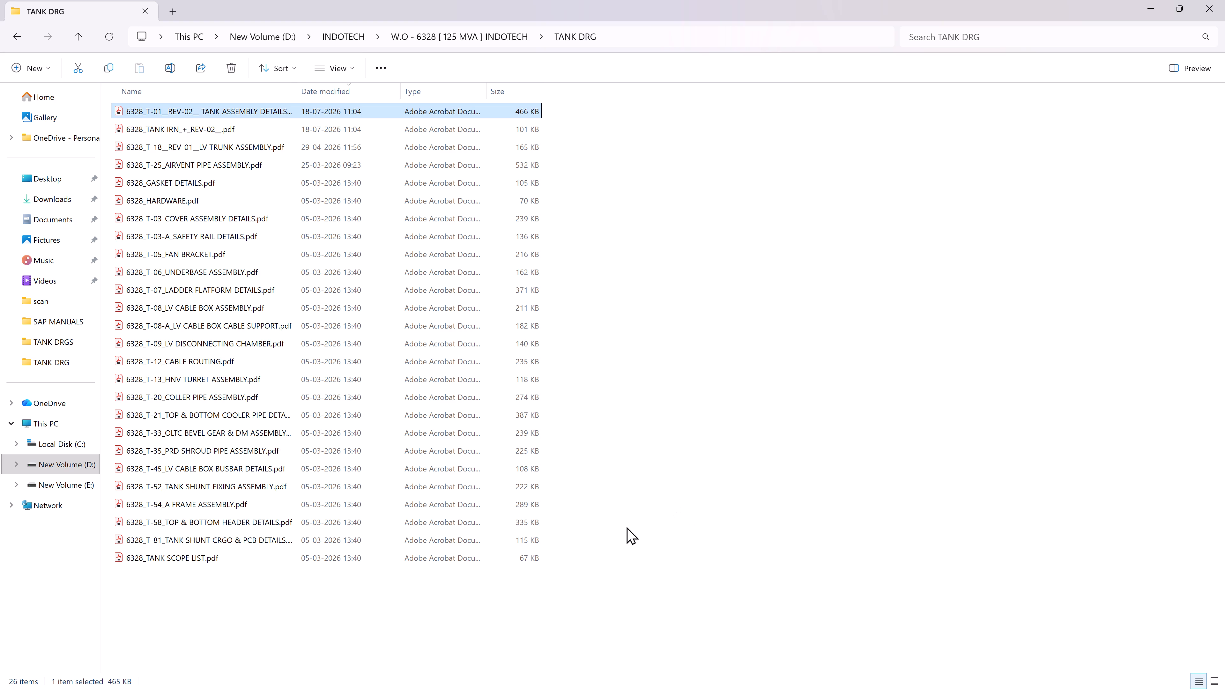
# Close the work order 6328 TANK DRG folder window and minimise the 6431 TANK DRG folder window.
pyautogui.click(1224, 0)
pyautogui.click(1223, 0)
pyautogui.click(1224, 0)
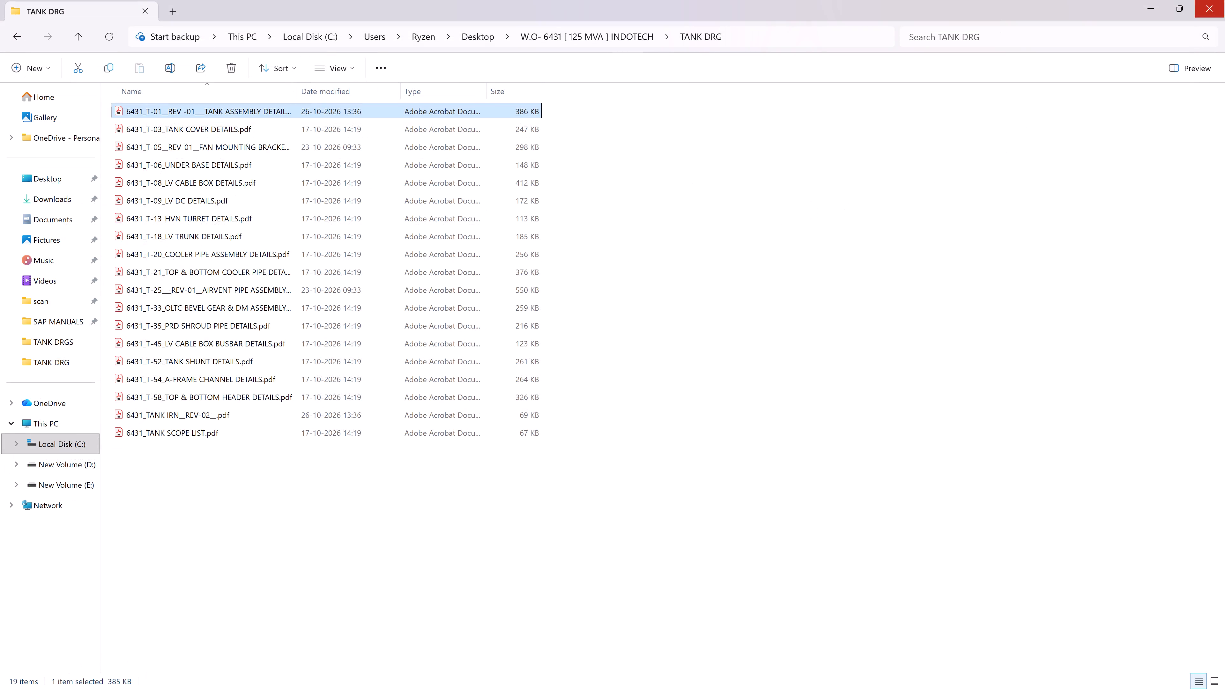
pyautogui.click(1146, 5)
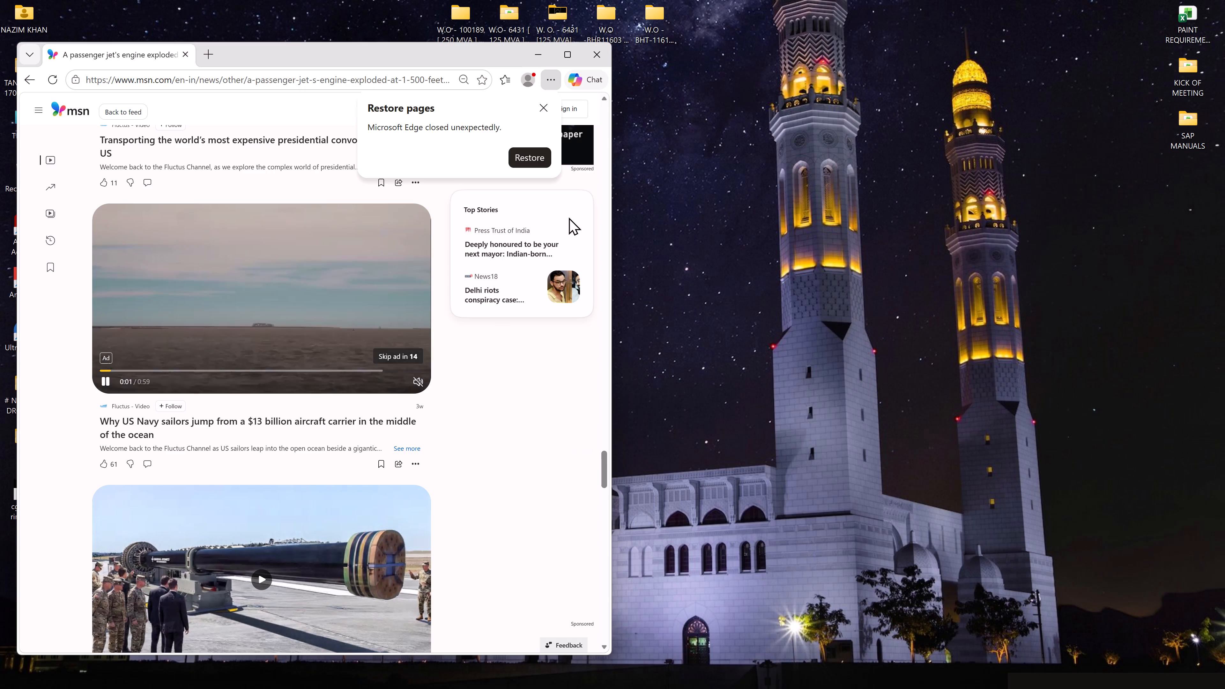
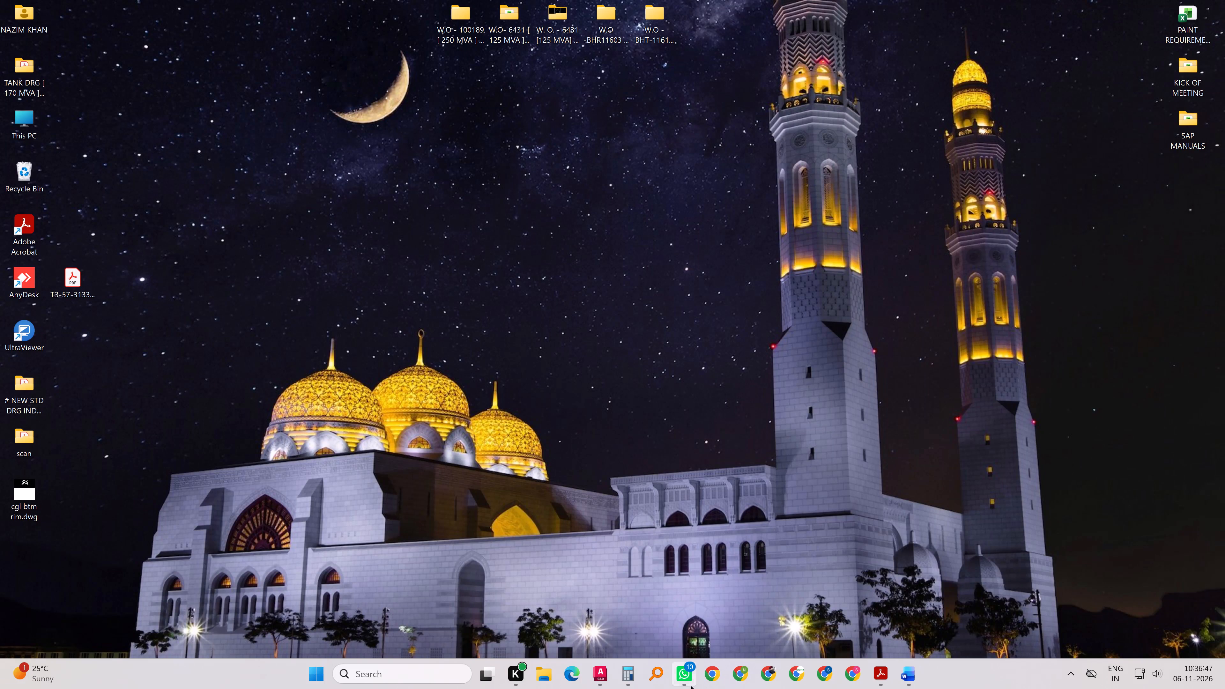
# Search all files for 14357 and for 20057, and open the folder W.O-14293 [ 174 MVA ] TBEA [ 20057 ].
pyautogui.click(664, 681)
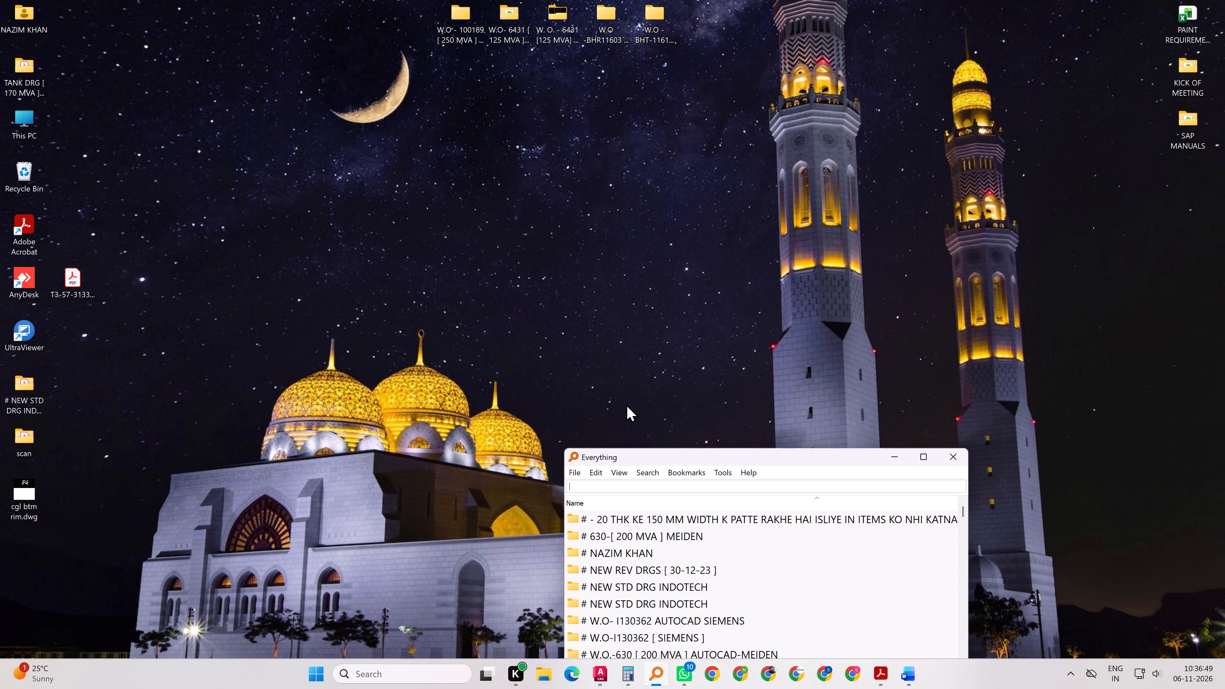
pyautogui.write('14357')
pyautogui.press('Return')
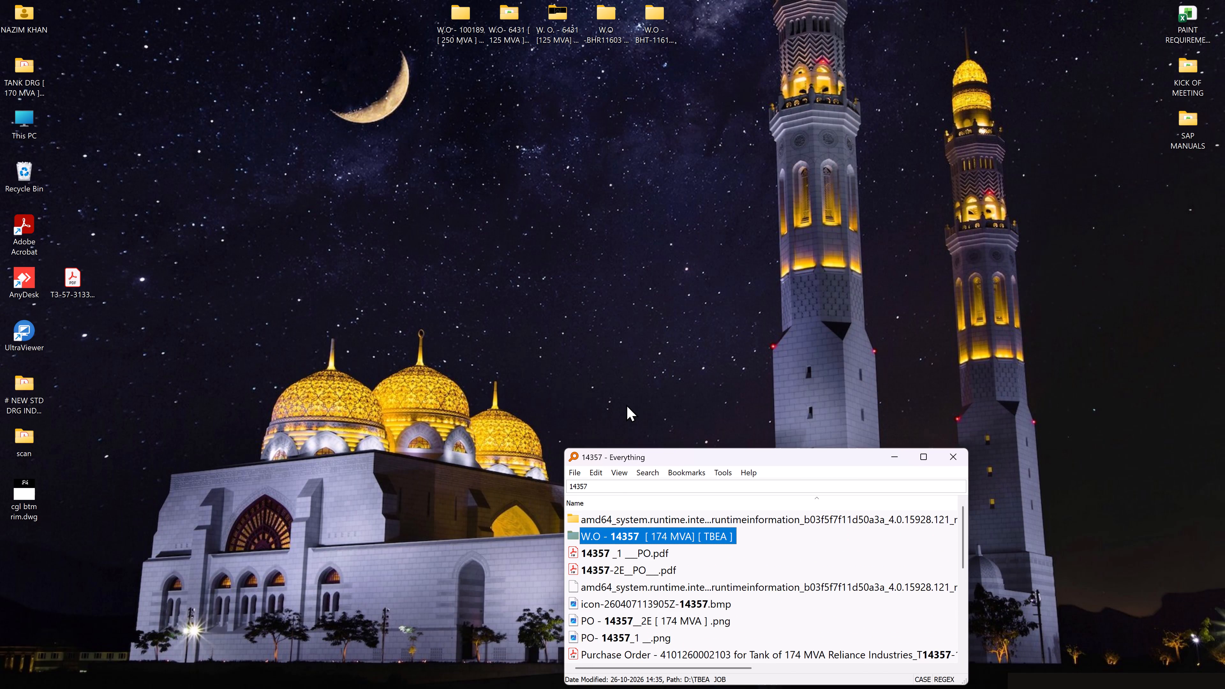
pyautogui.click(601, 487)
pyautogui.write('20057')
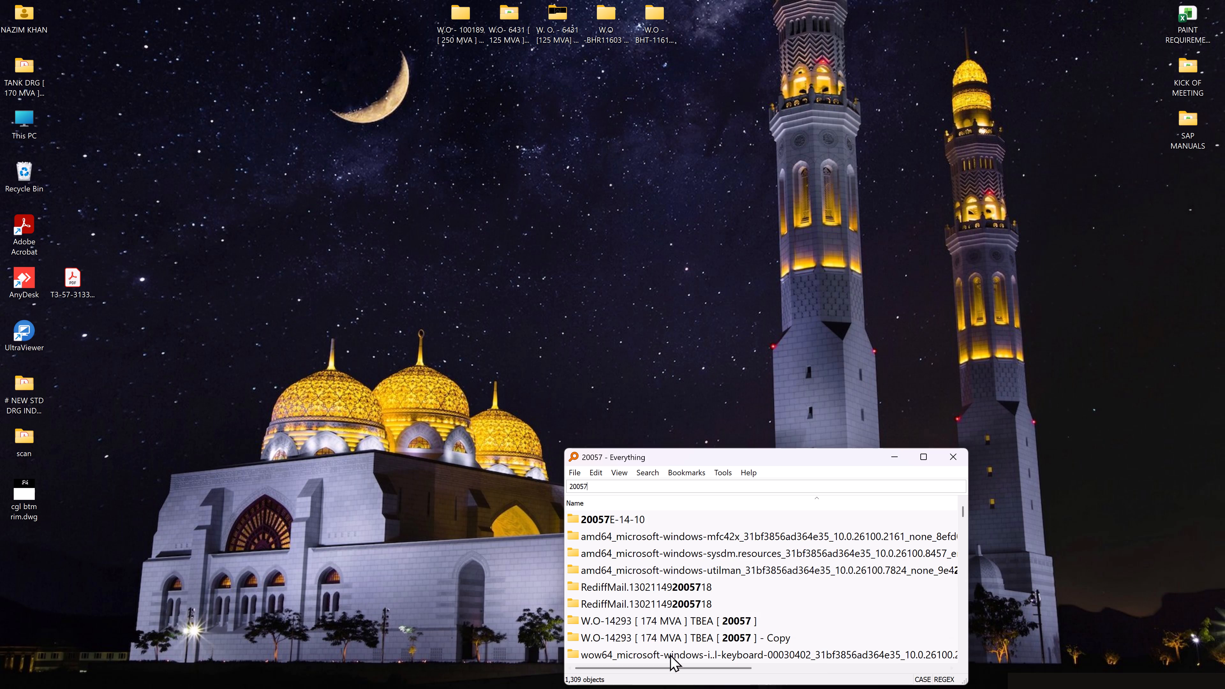
pyautogui.doubleClick(628, 616)
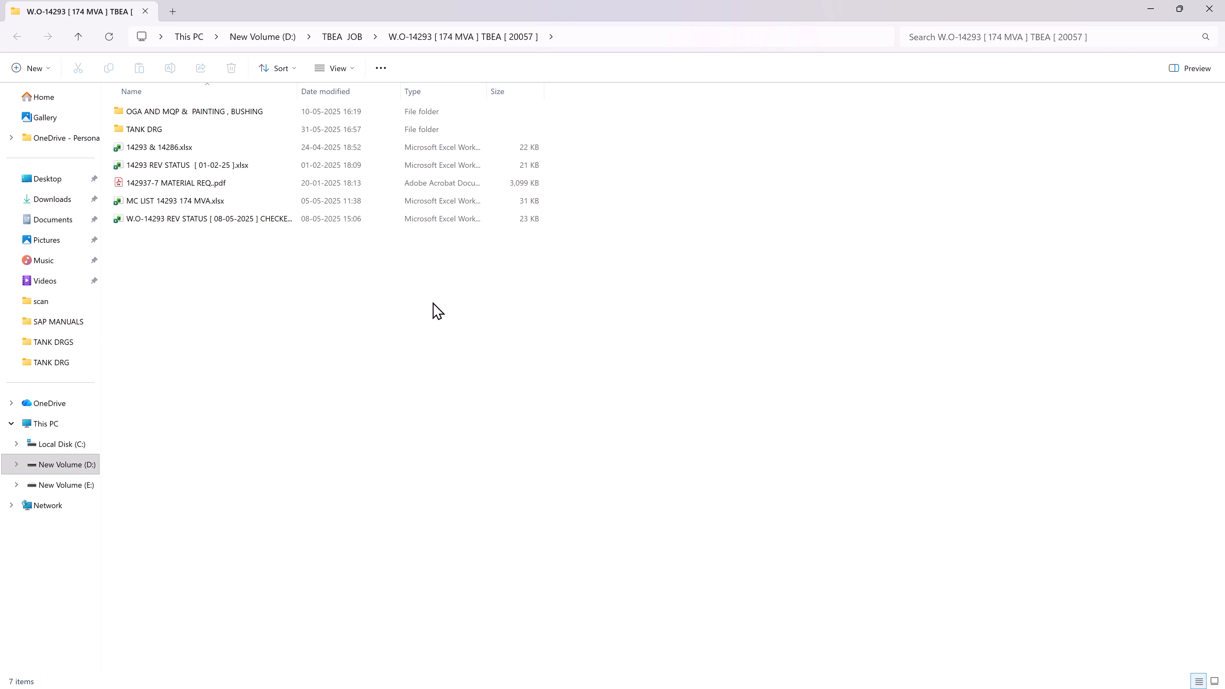
# Search the W.O-14293 folder for *384 and open the tank drawing 5ty_384_20057_1__REV-06.pdf.
pyautogui.click(967, 33)
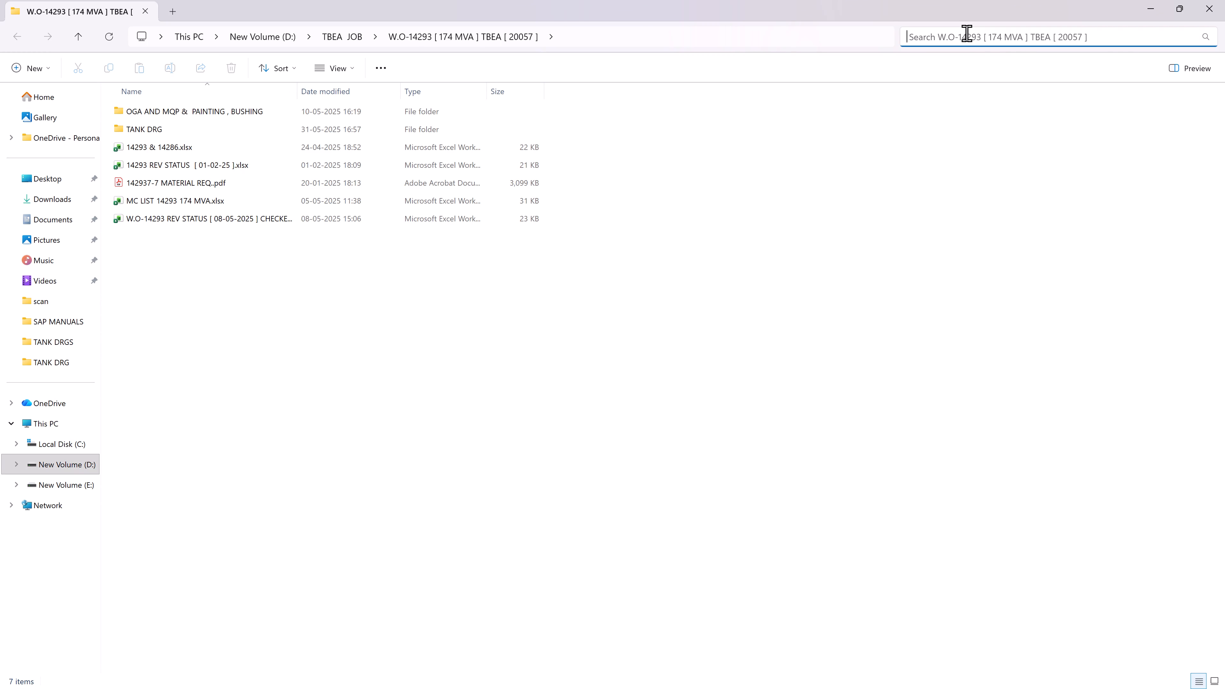
pyautogui.write('*384')
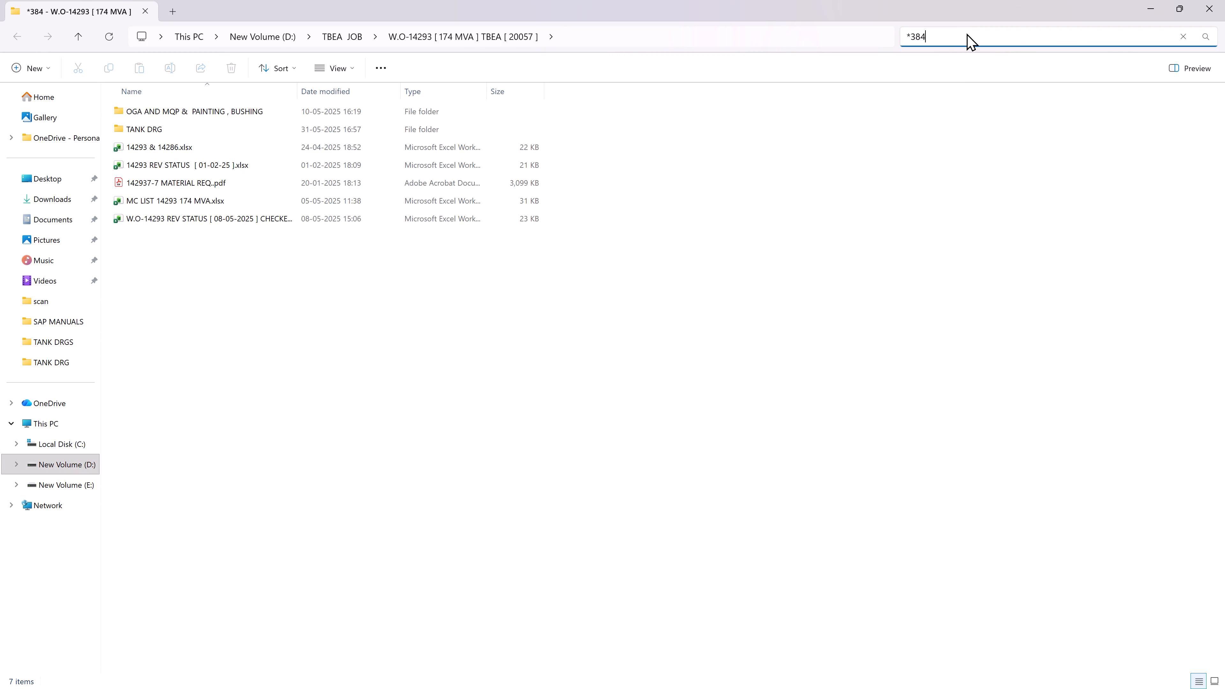
pyautogui.tripleClick(307, 101)
pyautogui.click(307, 101)
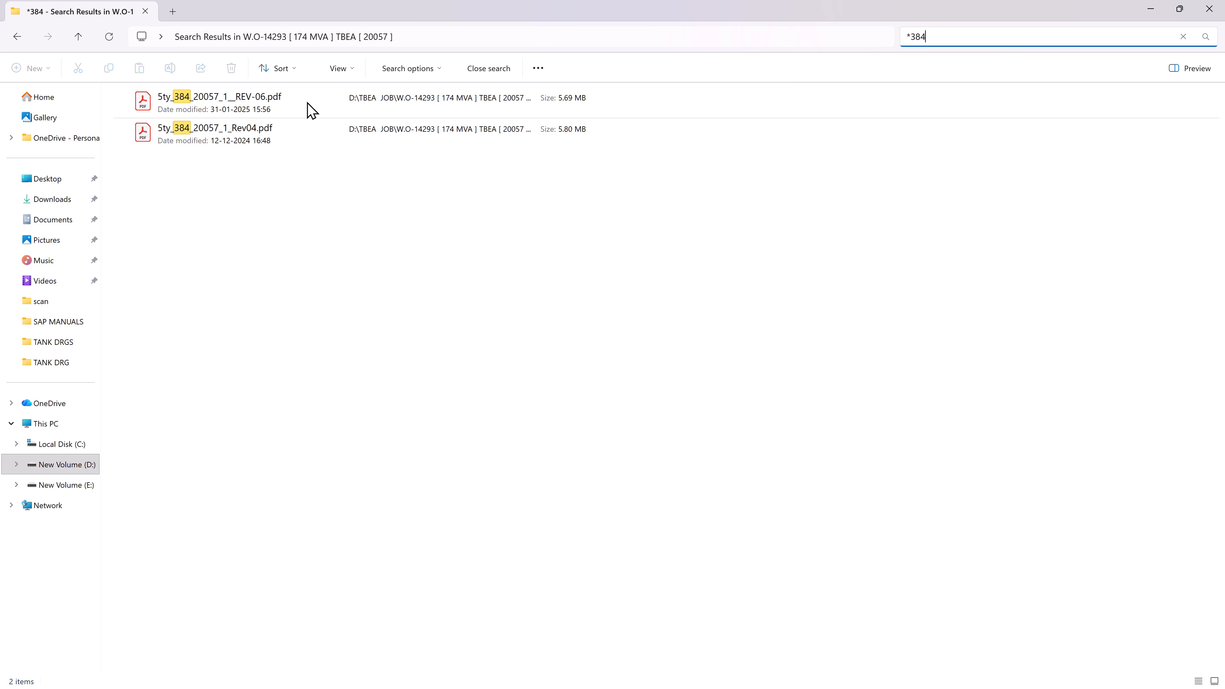
pyautogui.click(270, 101)
pyautogui.tripleClick(227, 96)
pyautogui.click(226, 96)
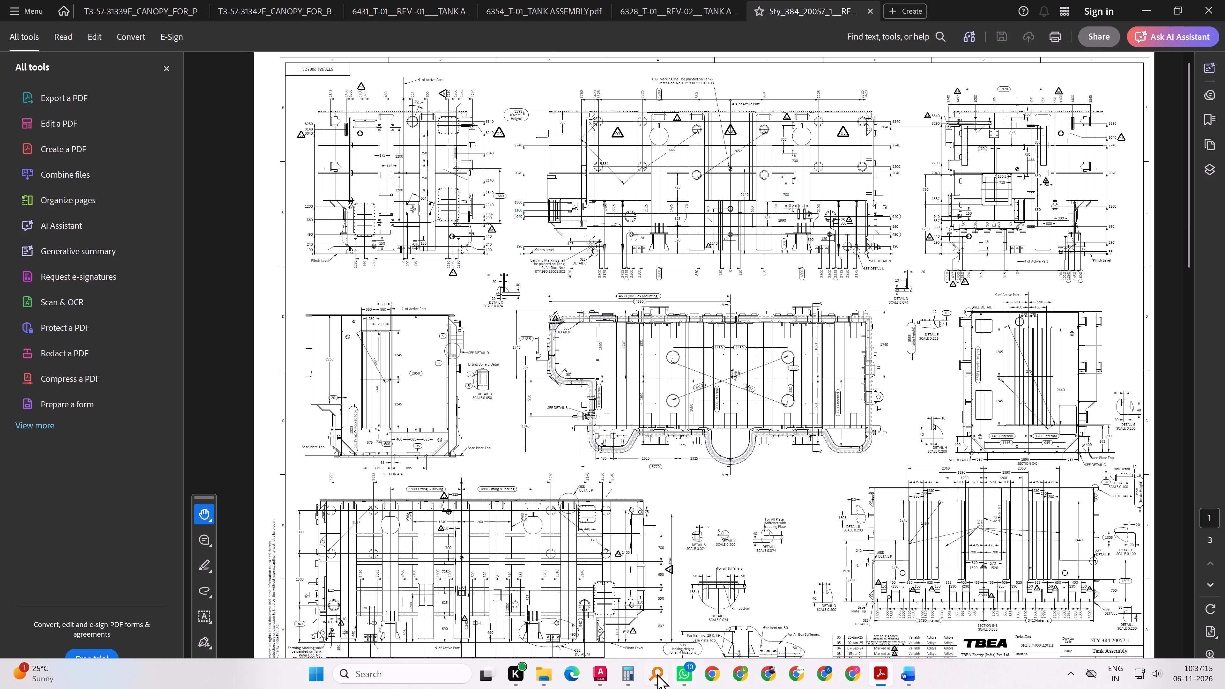
# Search all files for 14357 and open the folder W.O - 14357 [ 174 MVA] [ TBEA ].
pyautogui.click(657, 674)
pyautogui.click(595, 489)
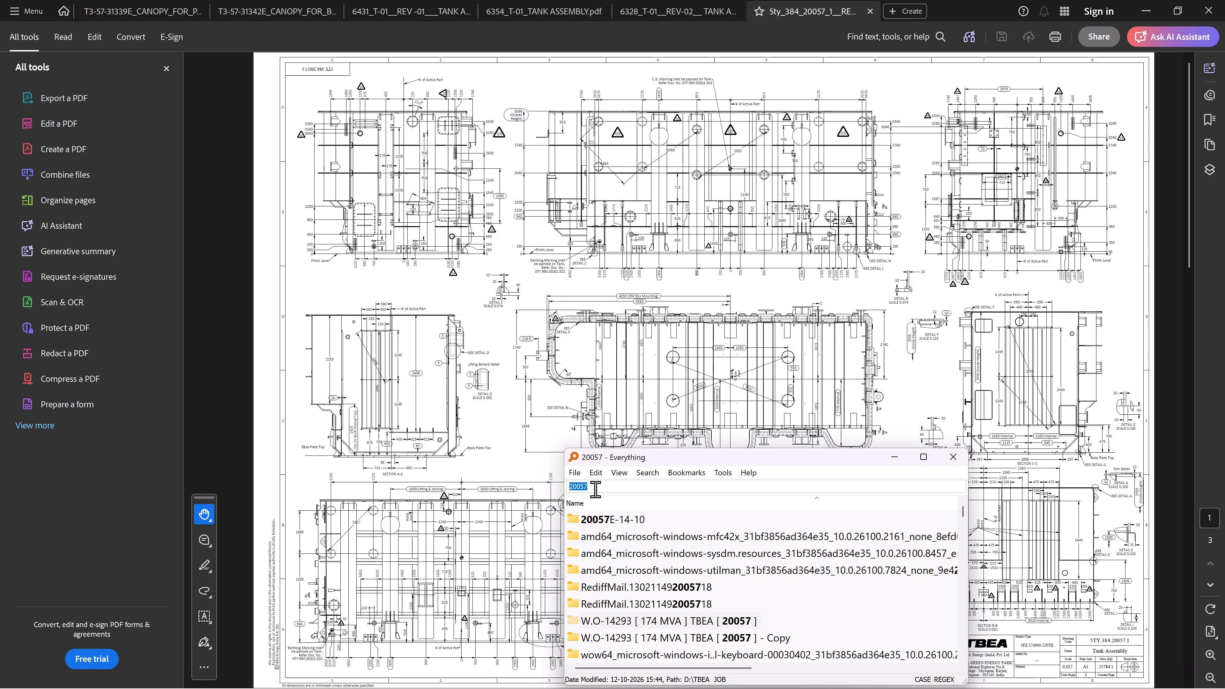
pyautogui.write('14357')
pyautogui.press('Return')
pyautogui.press('Return')
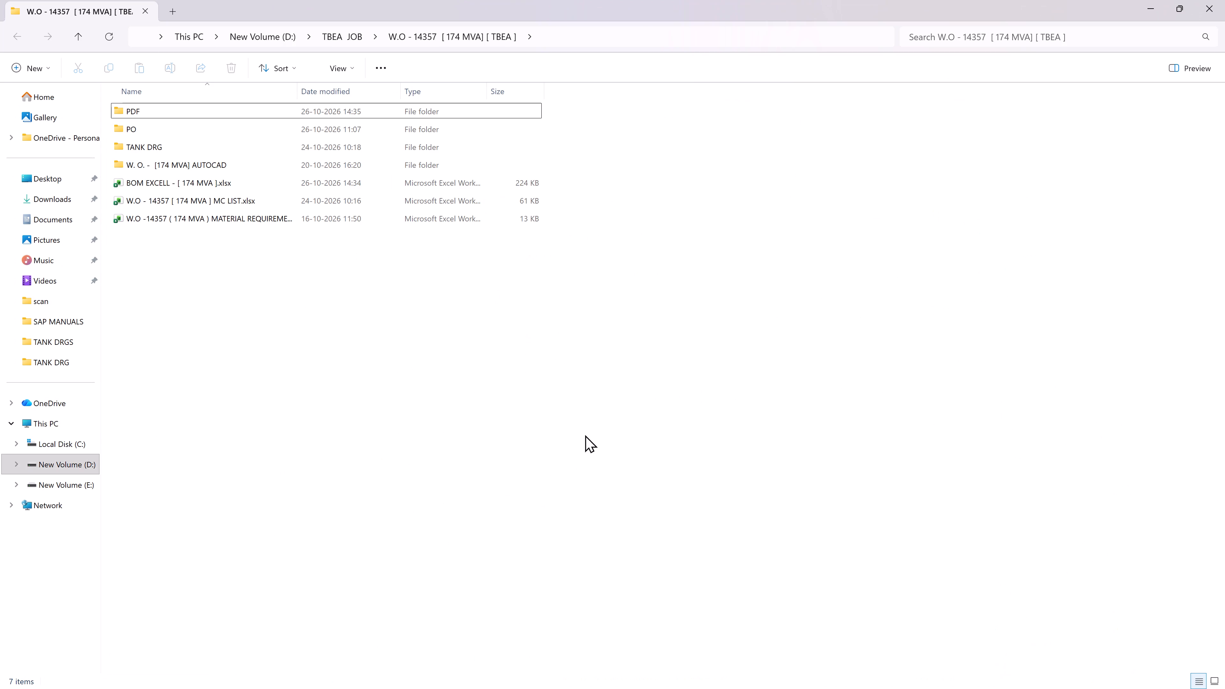
# Search the W.O - 14357 folder for *pm and for *384, and open the drawing 5TY.384.20057E.1.pdf.
pyautogui.click(981, 27)
pyautogui.write('*pm')
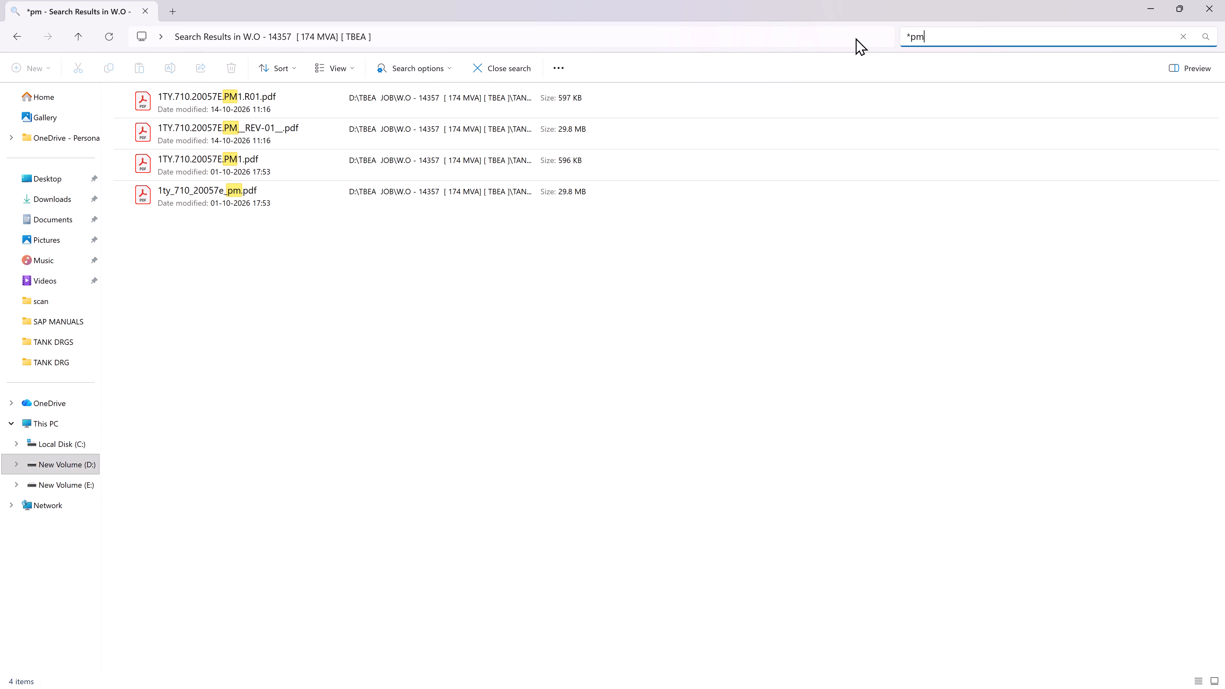
pyautogui.press('BackSpace')
pyautogui.press('BackSpace')
pyautogui.write('384')
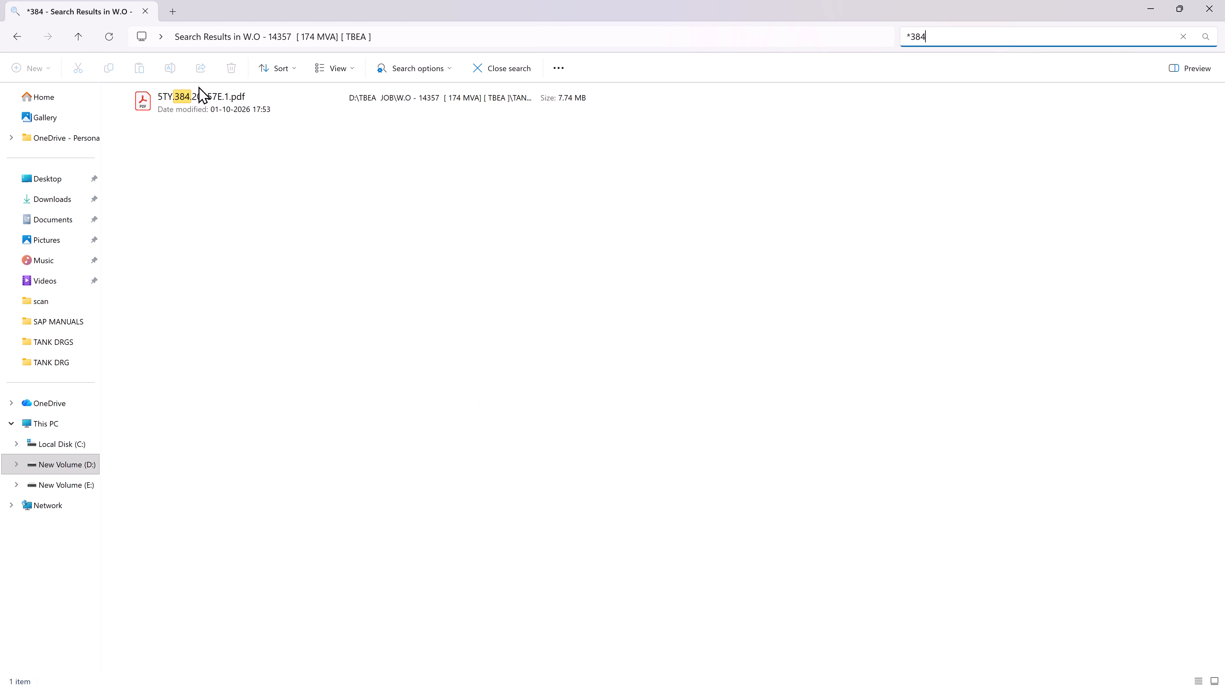
pyautogui.doubleClick(212, 99)
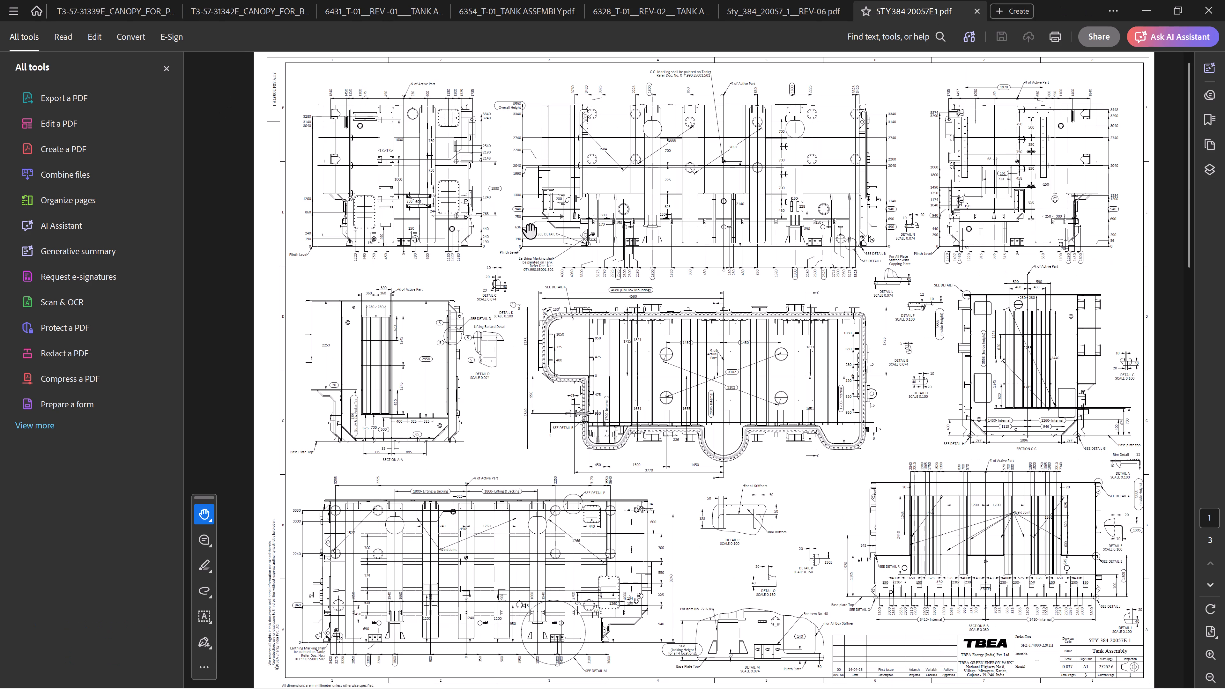
# Examine the tank assembly views and the parts list sheet of drawing 5TY.384.20057E.1.
pyautogui.keyDown('ctrl'); pyautogui.scroll(3, 732, 74); pyautogui.keyUp('ctrl')
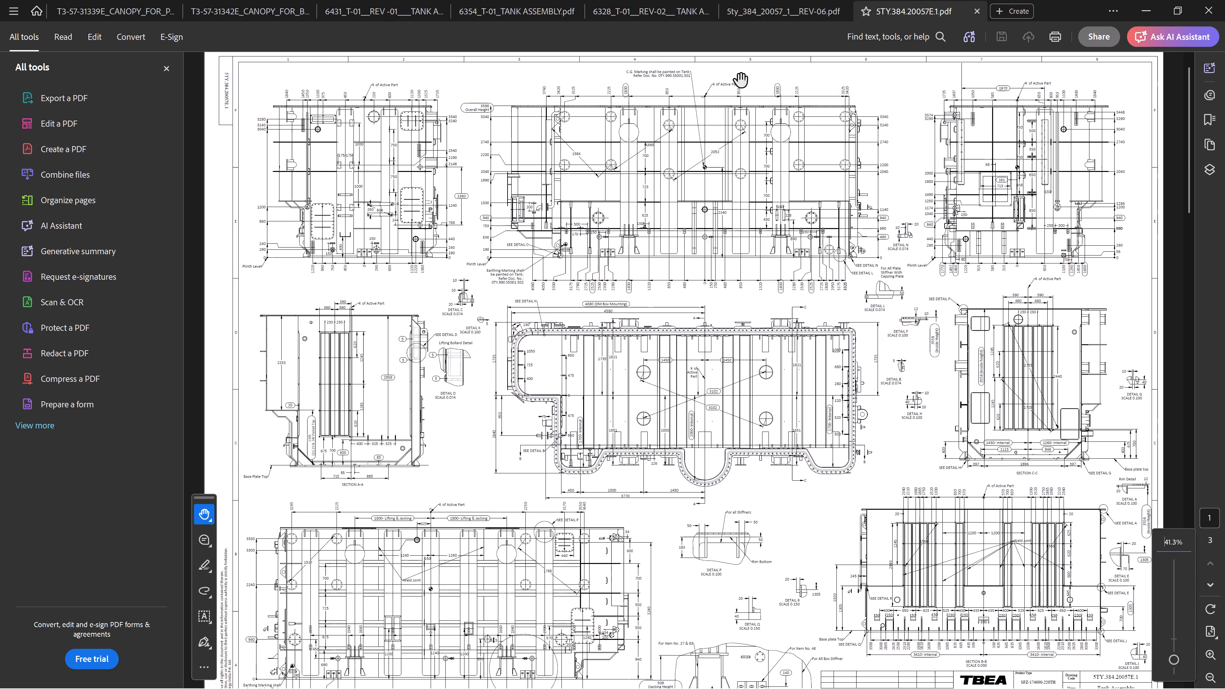
pyautogui.keyDown('ctrl'); pyautogui.scroll(2, 741, 81); pyautogui.keyUp('ctrl')
pyautogui.moveTo(812, 181); pyautogui.dragTo(816, 315)
pyautogui.keyDown('ctrl'); pyautogui.scroll(1, 753, 180); pyautogui.keyUp('ctrl')
pyautogui.moveTo(756, 198); pyautogui.dragTo(766, 290)
pyautogui.keyDown('ctrl'); pyautogui.scroll(-3, 837, 231); pyautogui.keyUp('ctrl')
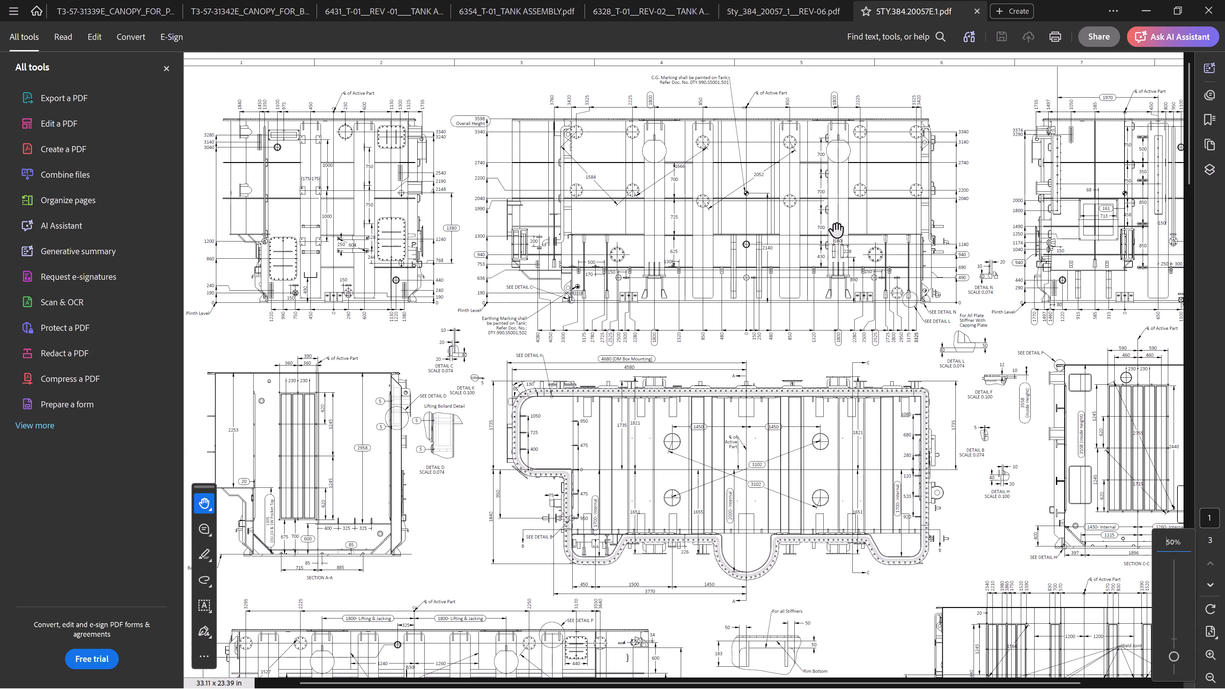
pyautogui.scroll(-11, 829, 213)
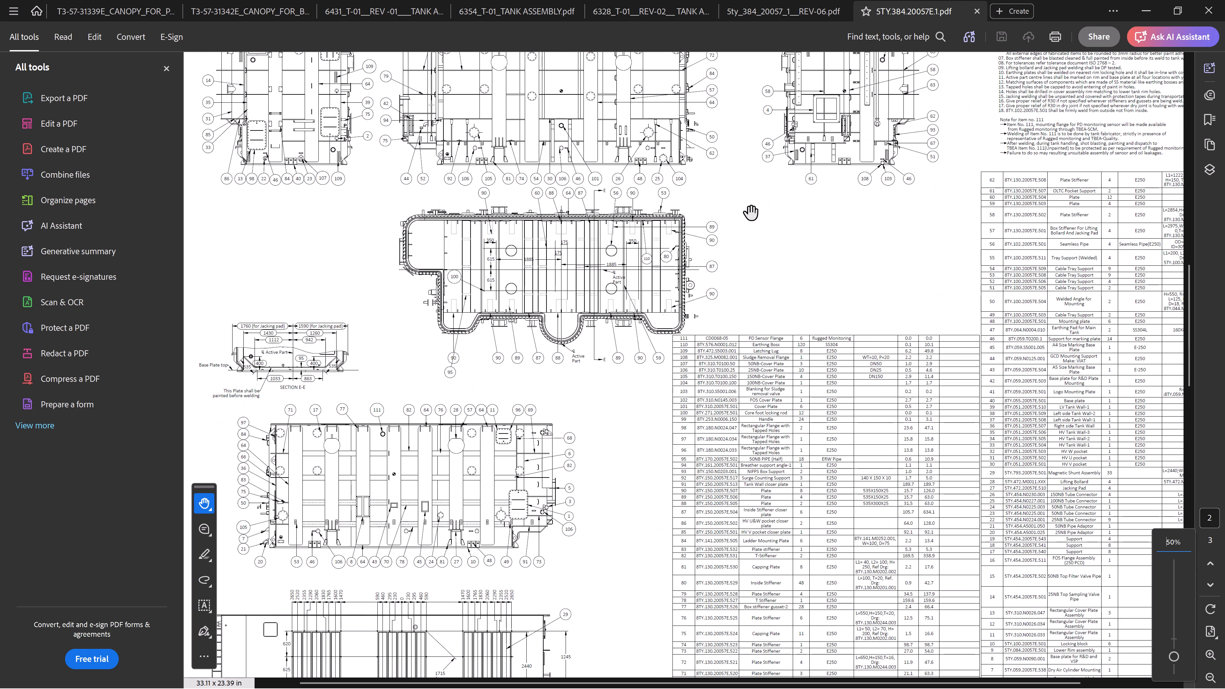
pyautogui.scroll(3, 681, 227)
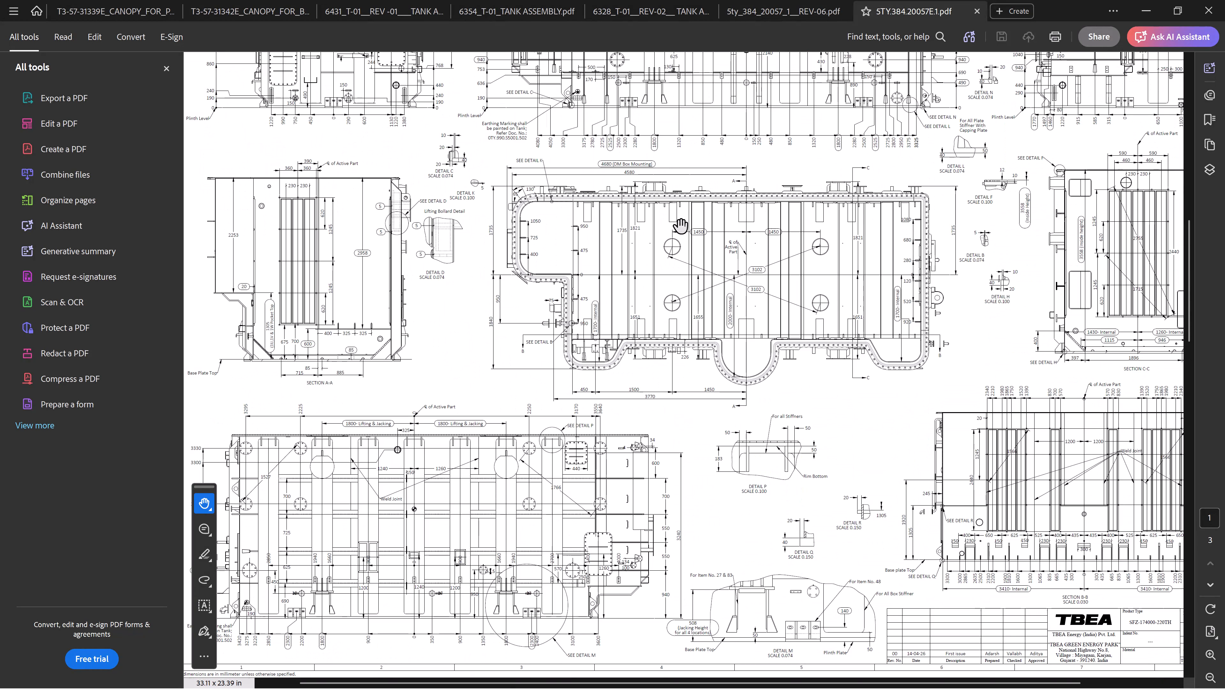
# Compare the tank plan view in 5ty_384_20057_1__REV-06 with 5TY.384.20057E.1, and examine the REV-06 elevation with its overall height.
pyautogui.click(764, 10)
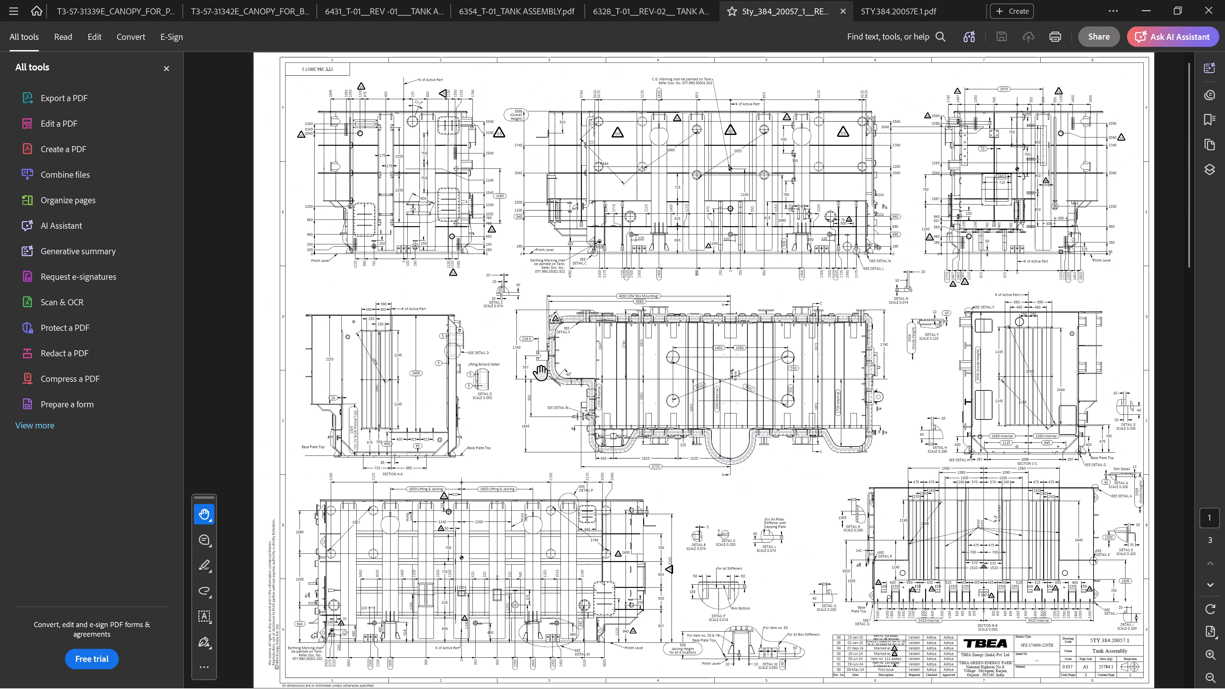
pyautogui.keyDown('ctrl'); pyautogui.scroll(6, 541, 374); pyautogui.keyUp('ctrl')
pyautogui.keyDown('ctrl'); pyautogui.scroll(2, 499, 347); pyautogui.keyUp('ctrl')
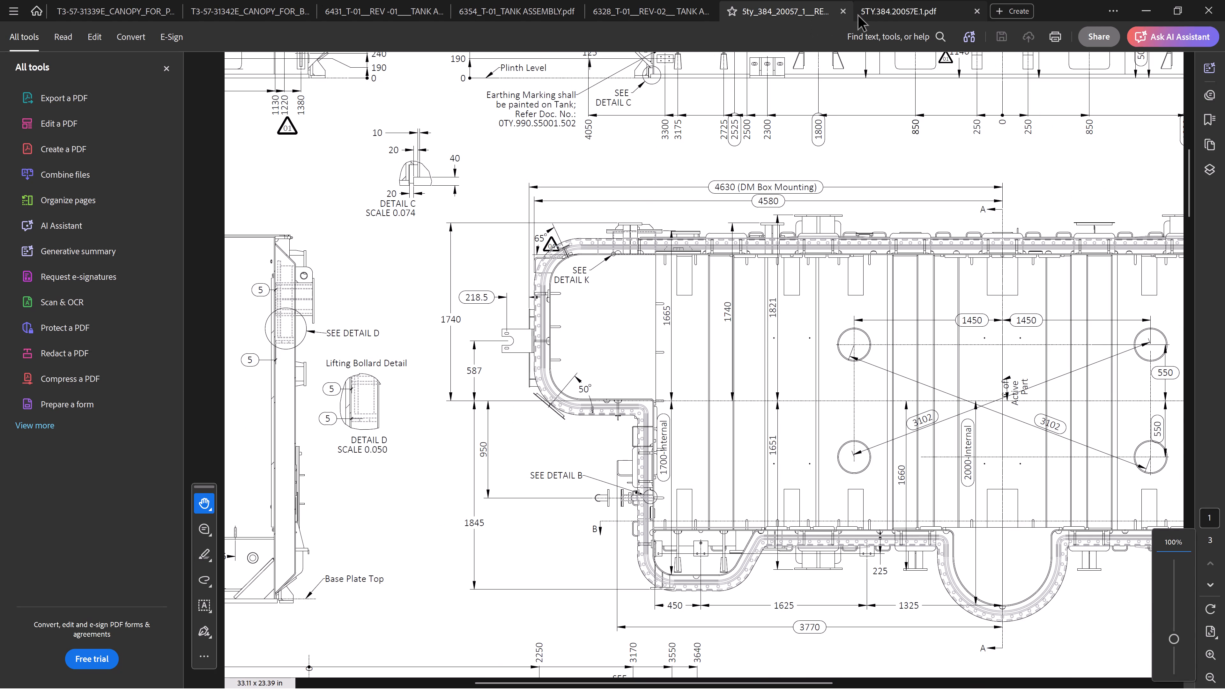
pyautogui.click(911, 6)
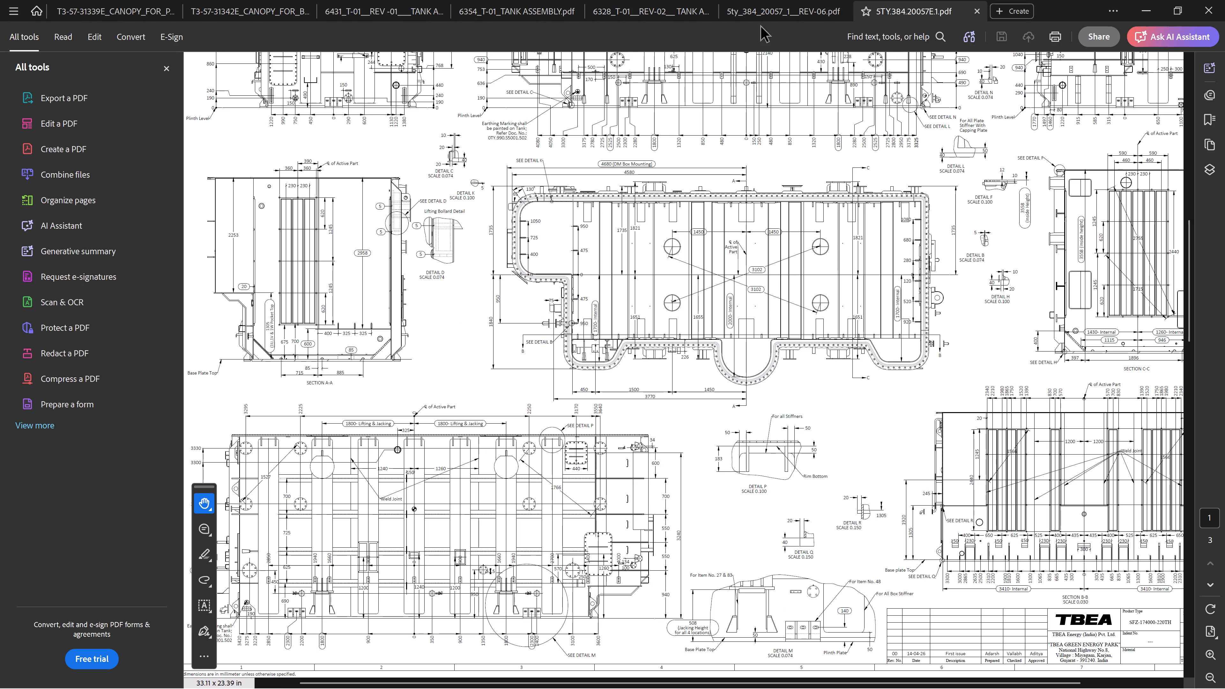
pyautogui.click(766, 14)
pyautogui.moveTo(754, 313); pyautogui.dragTo(439, 292)
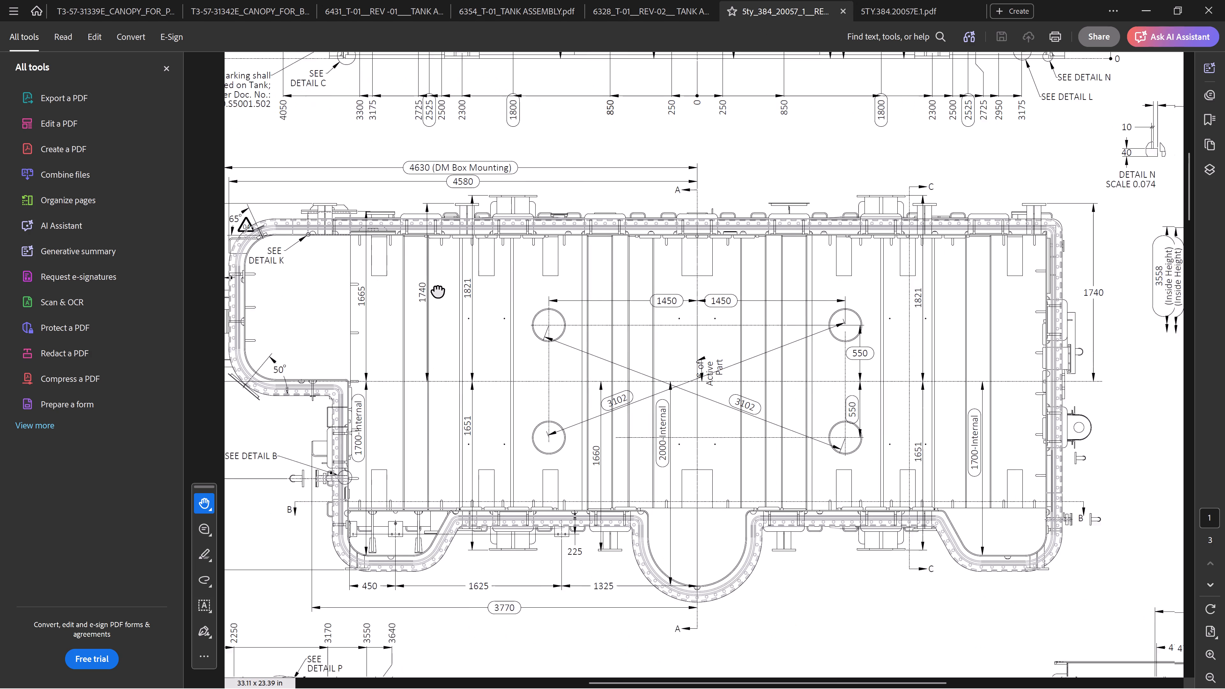
pyautogui.moveTo(439, 292); pyautogui.dragTo(506, 256)
pyautogui.scroll(-4, 731, 267)
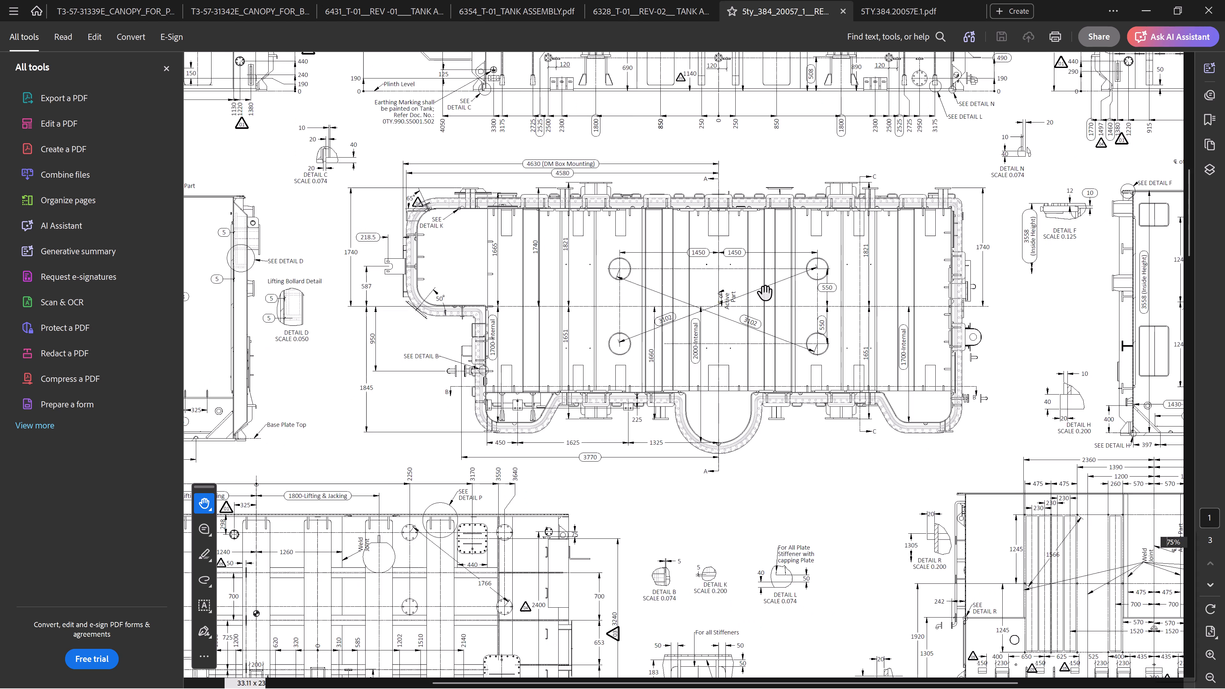
pyautogui.moveTo(775, 208); pyautogui.dragTo(903, 178)
pyautogui.moveTo(904, 180); pyautogui.dragTo(627, 412)
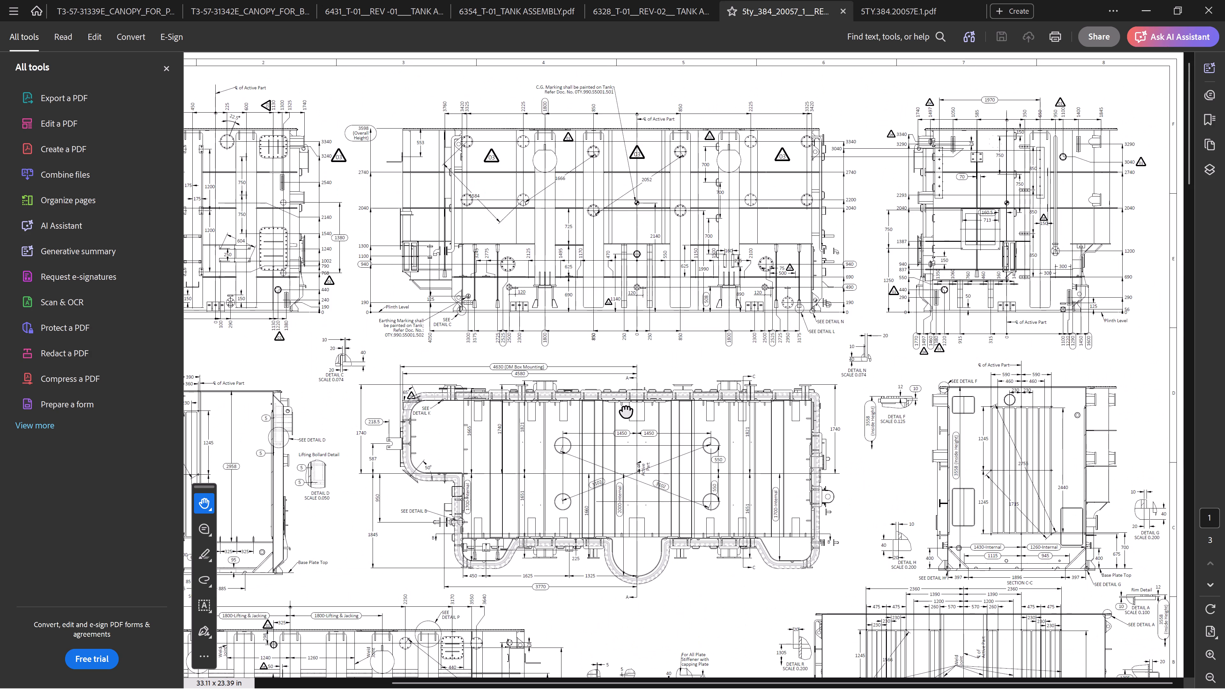
pyautogui.moveTo(627, 412); pyautogui.dragTo(696, 441)
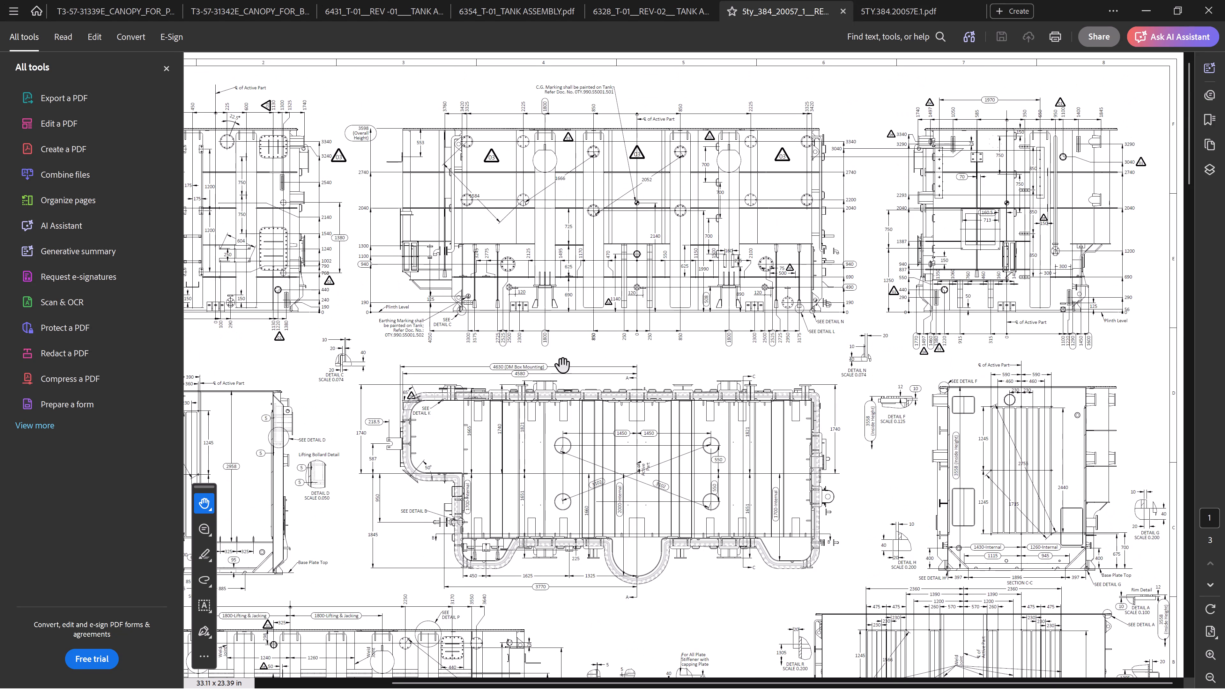
pyautogui.moveTo(546, 358); pyautogui.dragTo(577, 388)
pyautogui.keyDown('ctrl'); pyautogui.scroll(3, 534, 108); pyautogui.keyUp('ctrl')
pyautogui.moveTo(569, 199); pyautogui.dragTo(644, 293)
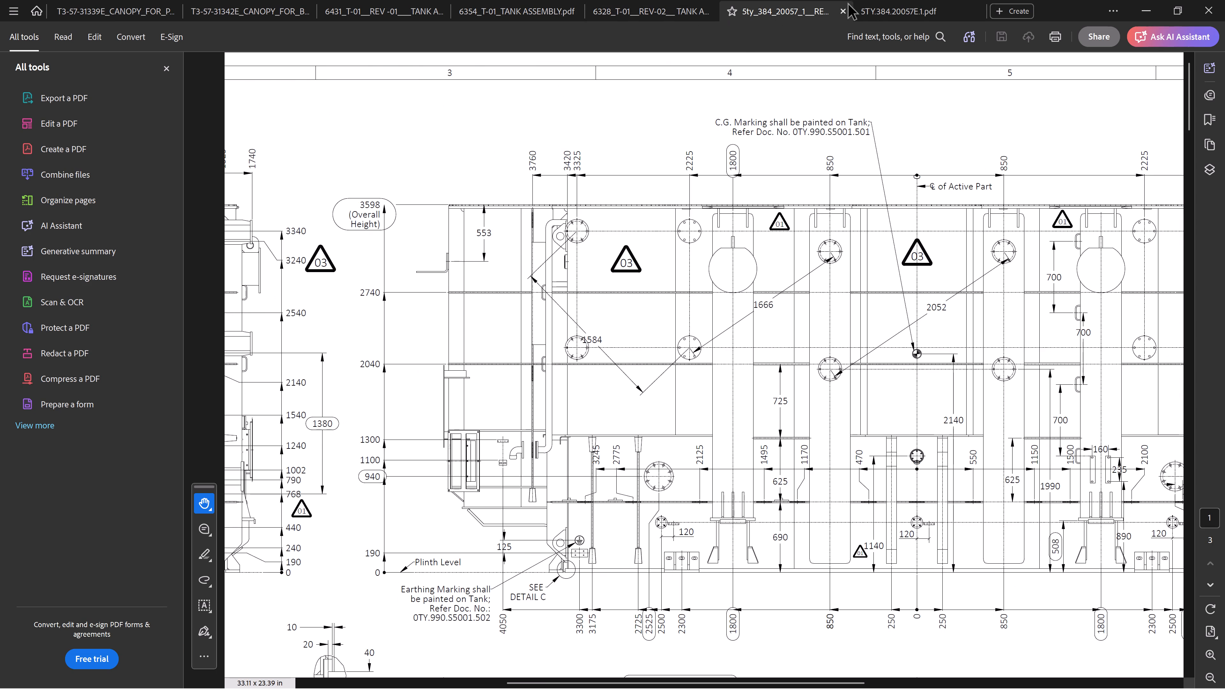
# Compare the tank elevation in 5TY.384.20057E.1 with the REV-06 drawing, and examine the side, plan and section views of REV-06.
pyautogui.click(887, 4)
pyautogui.moveTo(580, 248); pyautogui.dragTo(585, 431)
pyautogui.keyDown('ctrl'); pyautogui.scroll(2, 471, 96); pyautogui.keyUp('ctrl')
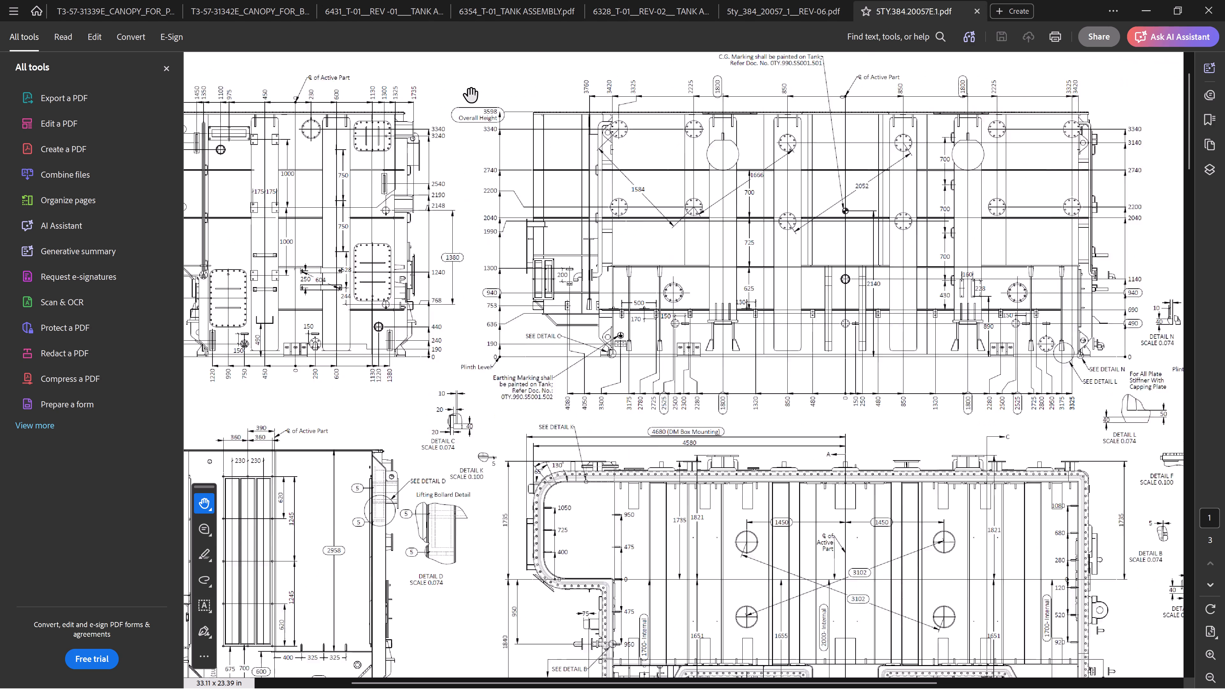
pyautogui.keyDown('ctrl'); pyautogui.scroll(3, 471, 96); pyautogui.keyUp('ctrl')
pyautogui.click(781, 11)
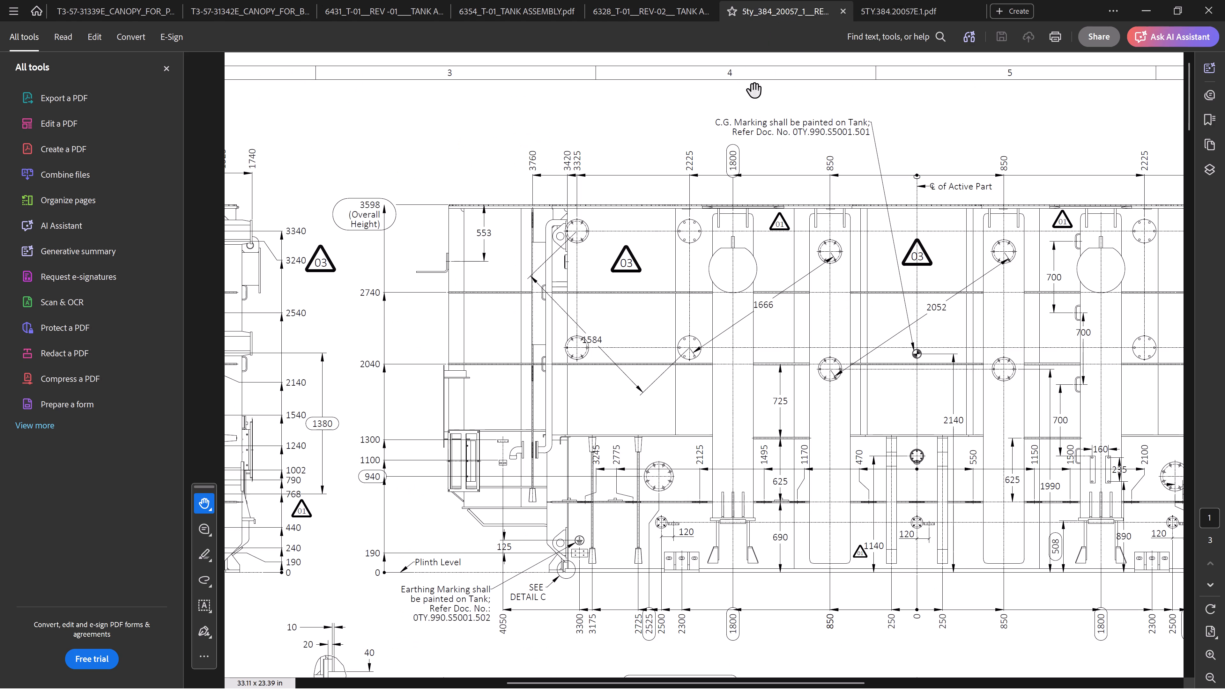
pyautogui.keyDown('ctrl'); pyautogui.scroll(-2, 536, 197); pyautogui.keyUp('ctrl')
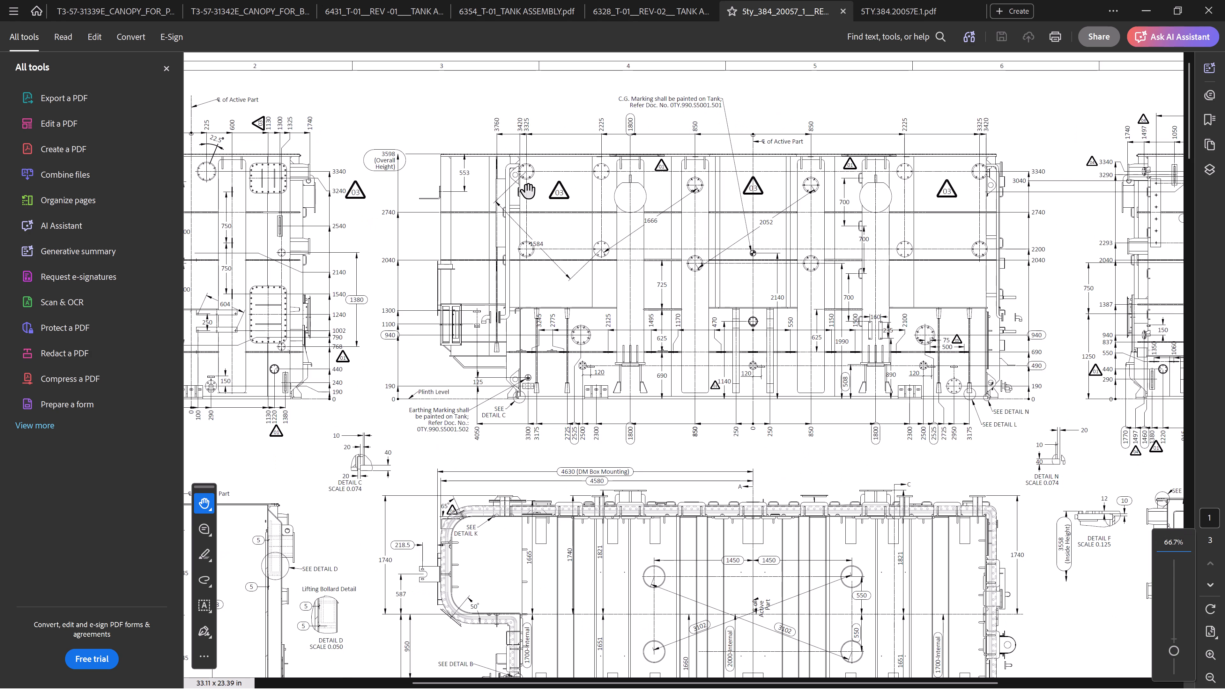
pyautogui.moveTo(589, 289); pyautogui.dragTo(846, 302)
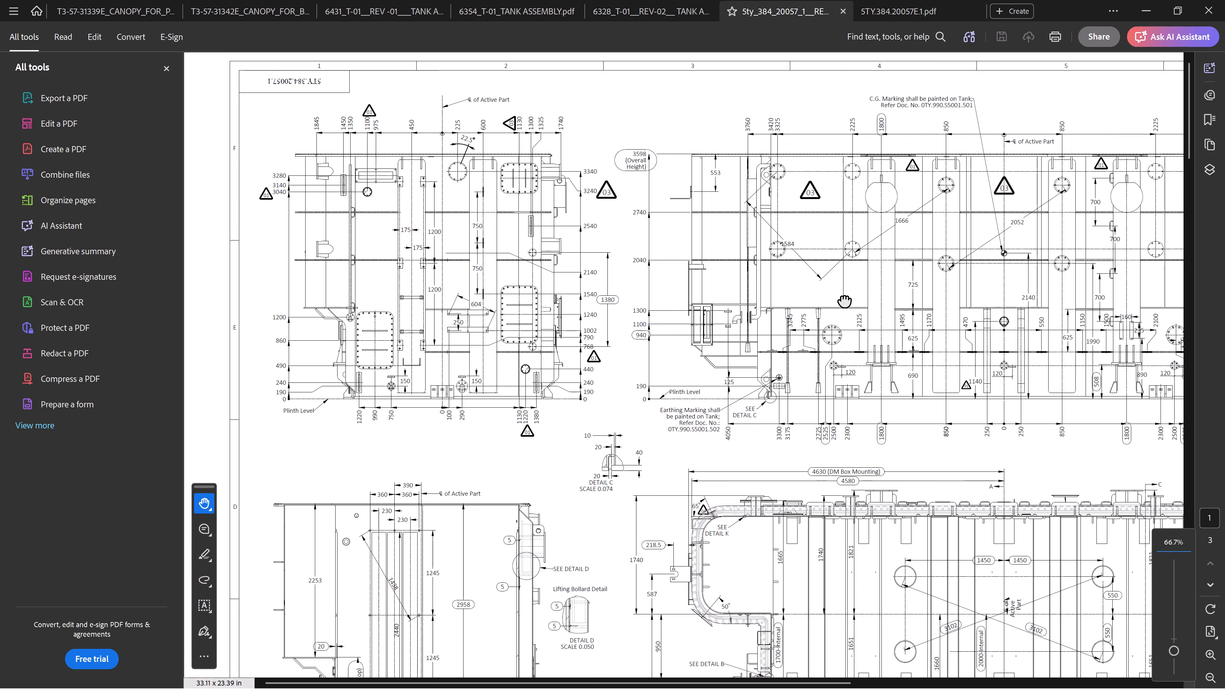
pyautogui.moveTo(846, 302); pyautogui.dragTo(536, 190)
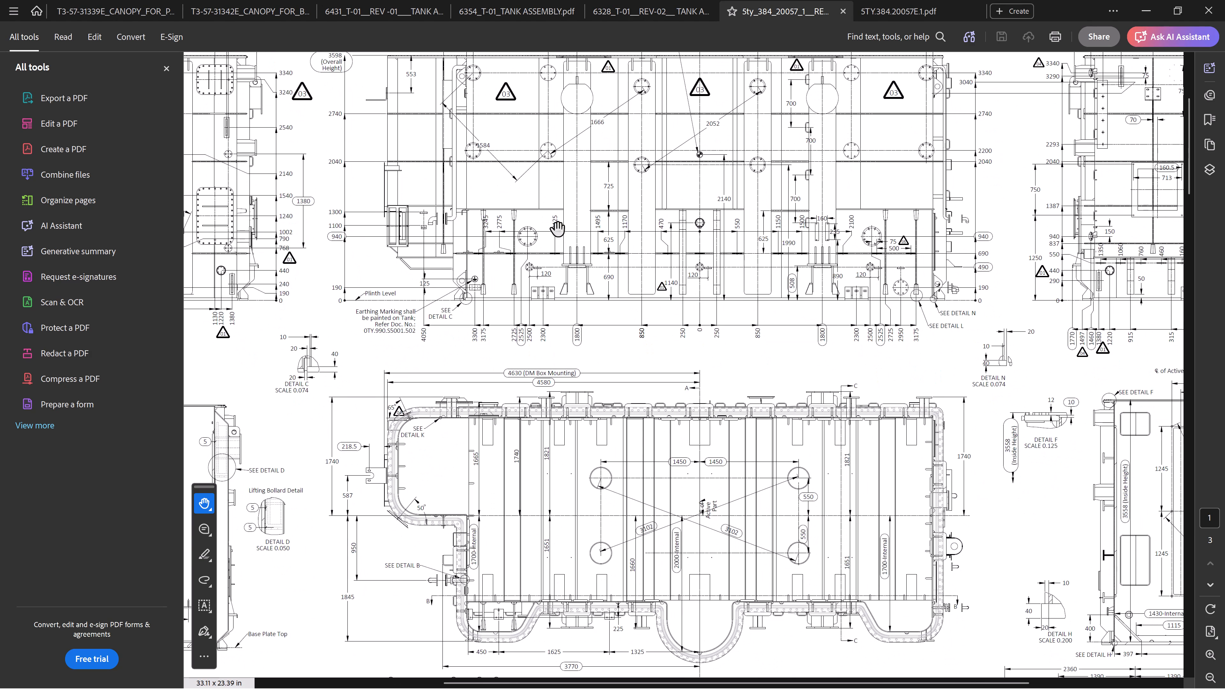
pyautogui.moveTo(659, 477); pyautogui.dragTo(486, 390)
pyautogui.moveTo(809, 286); pyautogui.dragTo(574, 378)
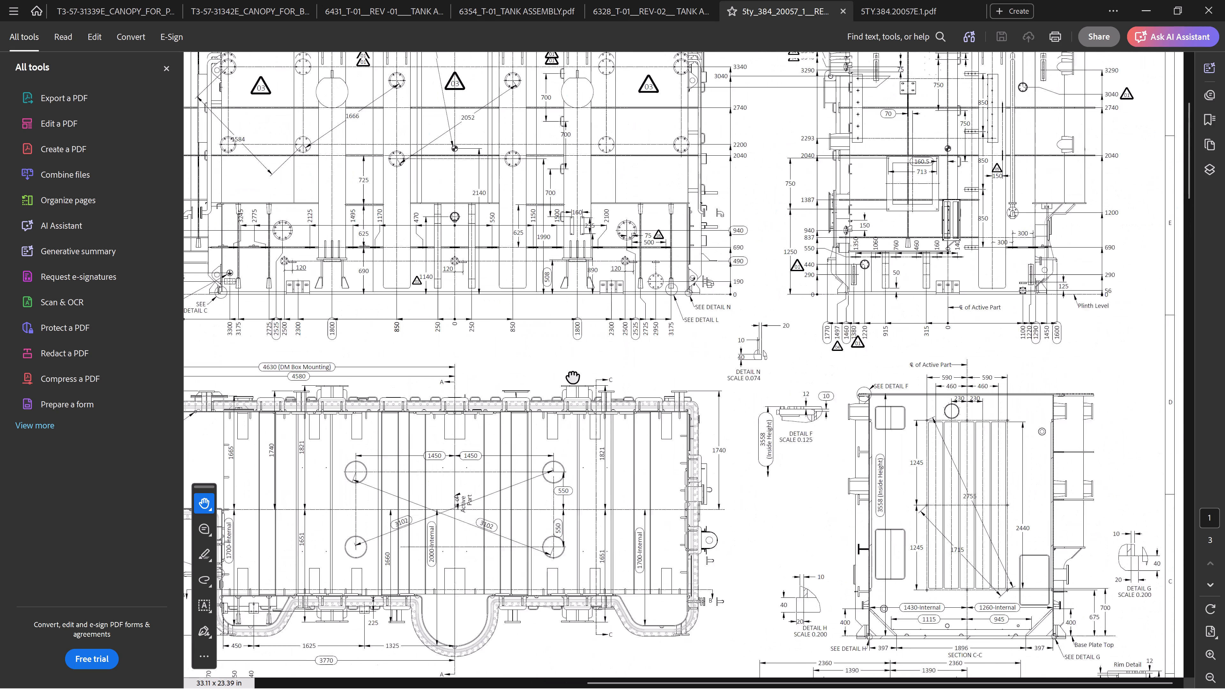
pyautogui.moveTo(574, 378); pyautogui.dragTo(1123, 288)
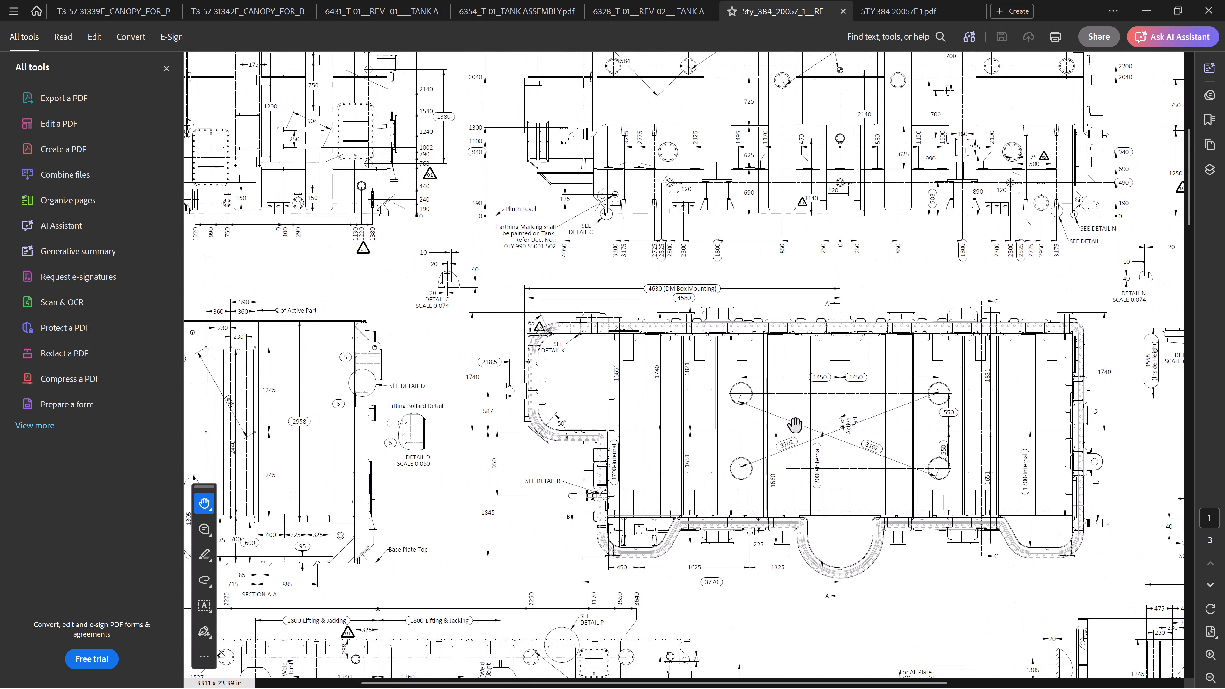
pyautogui.moveTo(494, 521); pyautogui.dragTo(904, 266)
pyautogui.moveTo(795, 463); pyautogui.dragTo(806, 391)
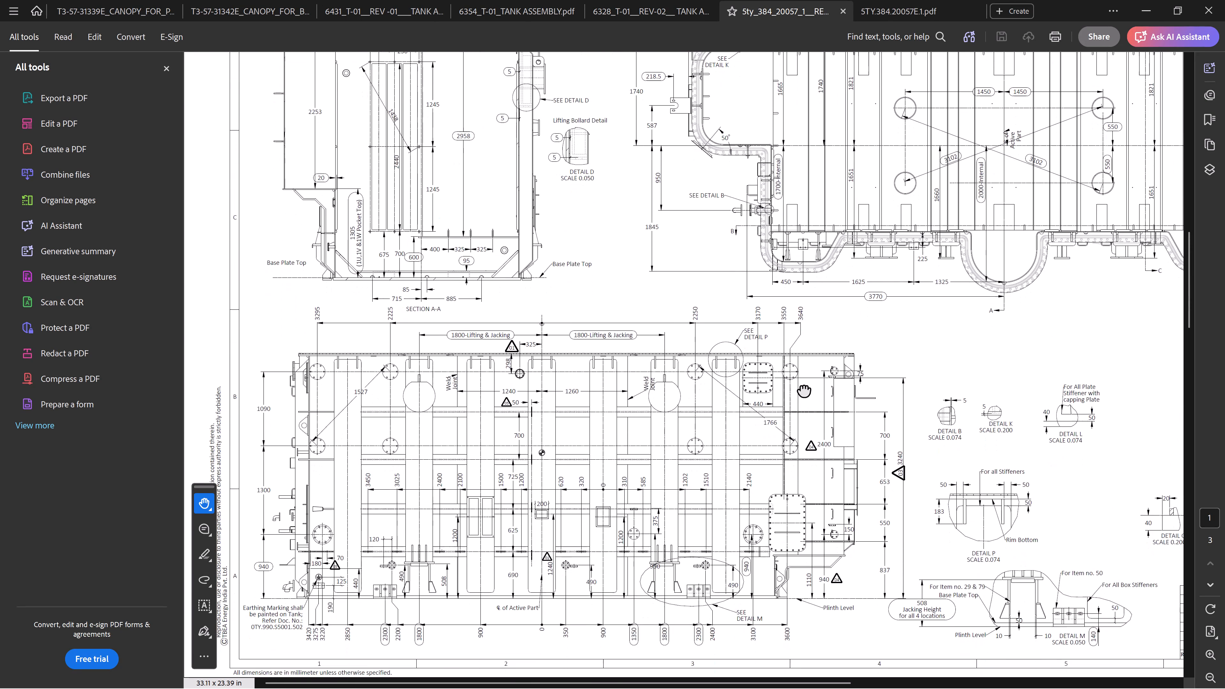
pyautogui.moveTo(806, 391); pyautogui.dragTo(809, 370)
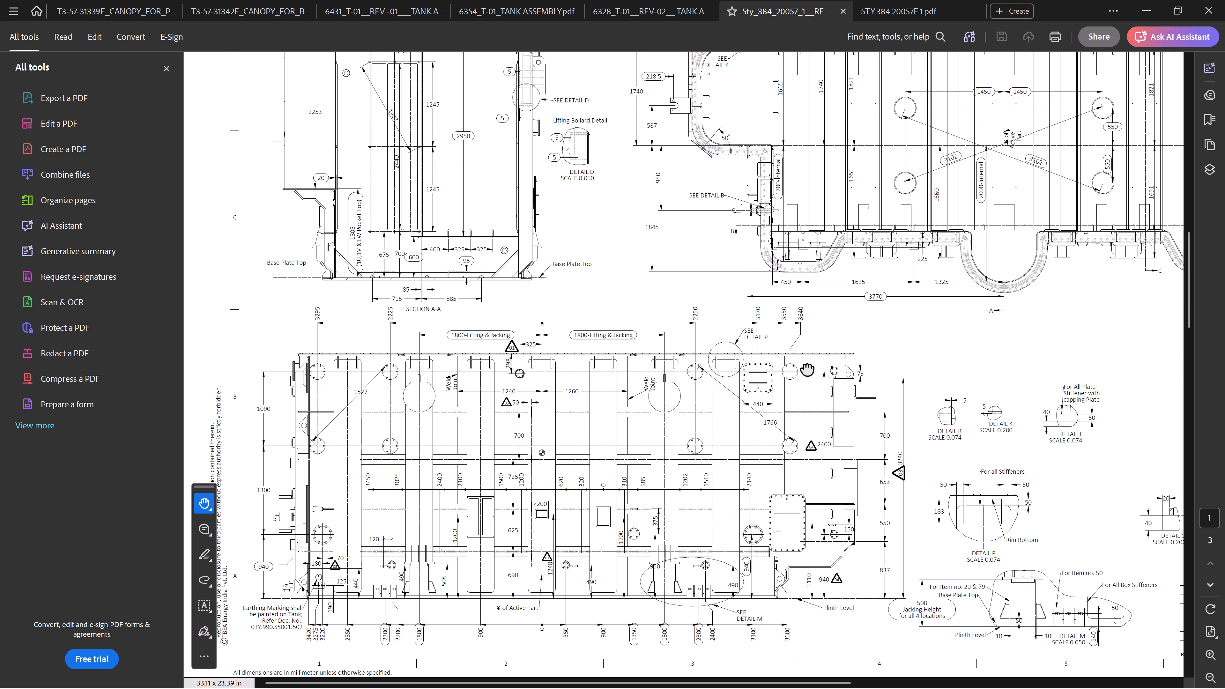
# Compare the front elevation of the tank in the REV-06 drawing with the same view in 5TY.384.20057E.1.
pyautogui.moveTo(809, 370); pyautogui.dragTo(789, 386)
pyautogui.moveTo(835, 128); pyautogui.dragTo(559, 321)
pyautogui.moveTo(696, 148); pyautogui.dragTo(616, 412)
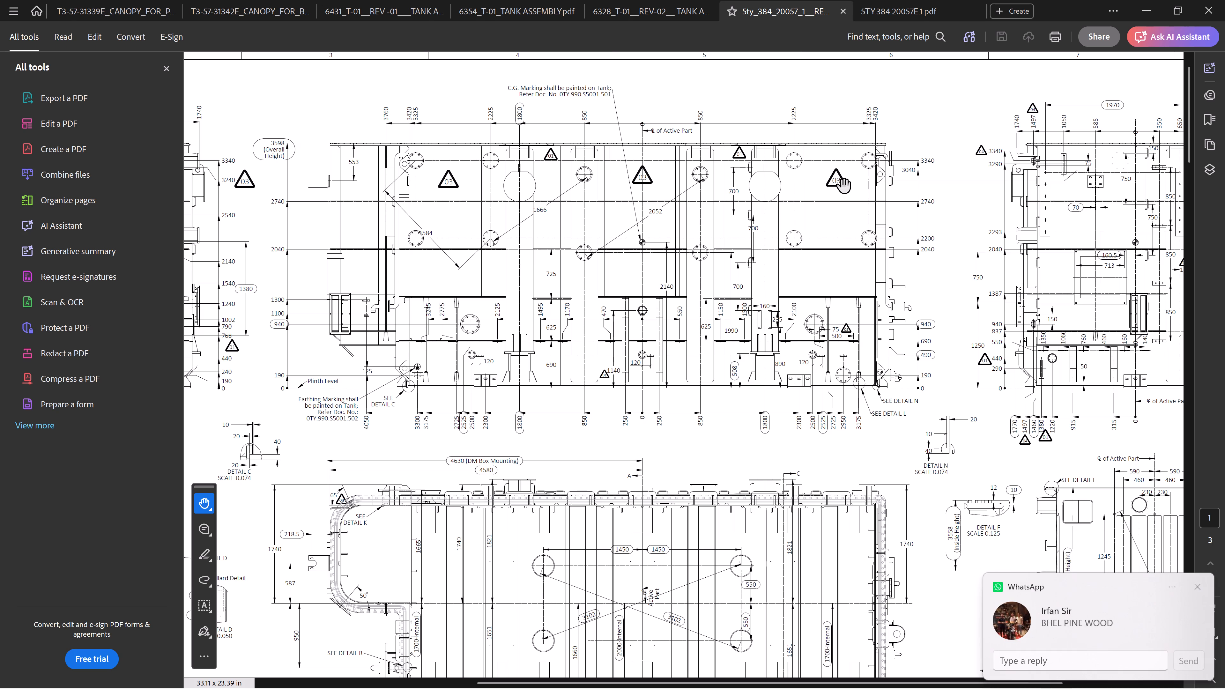
pyautogui.click(921, 13)
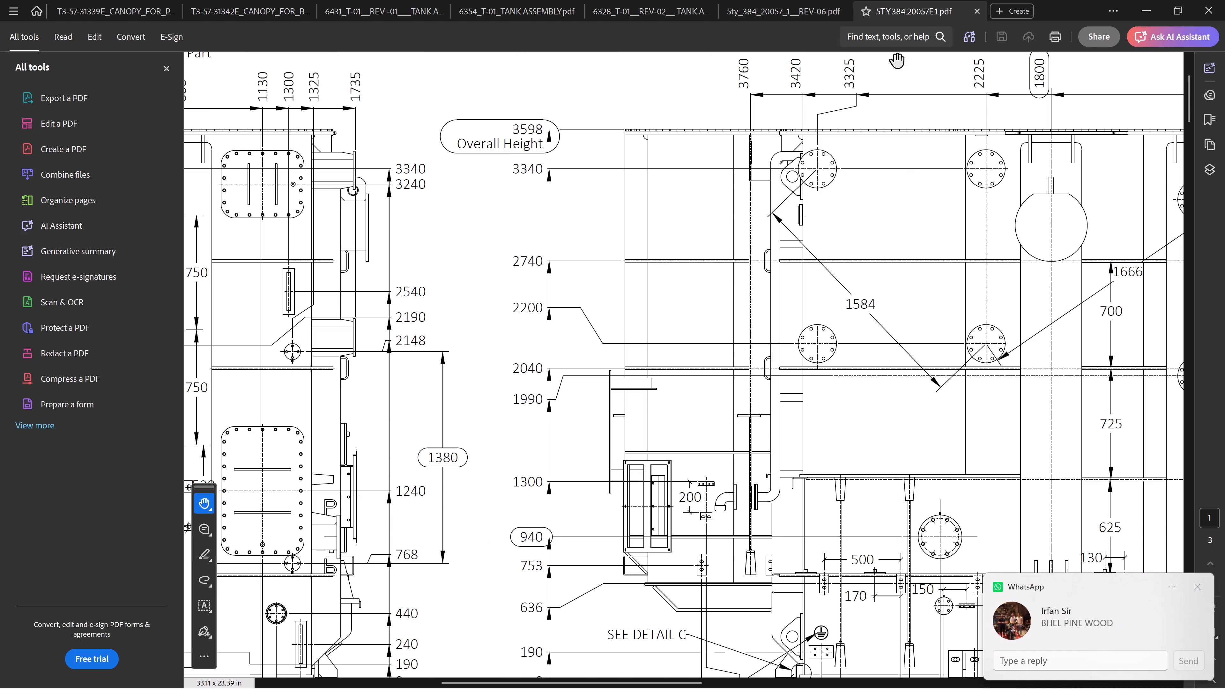
pyautogui.moveTo(913, 317); pyautogui.dragTo(405, 454)
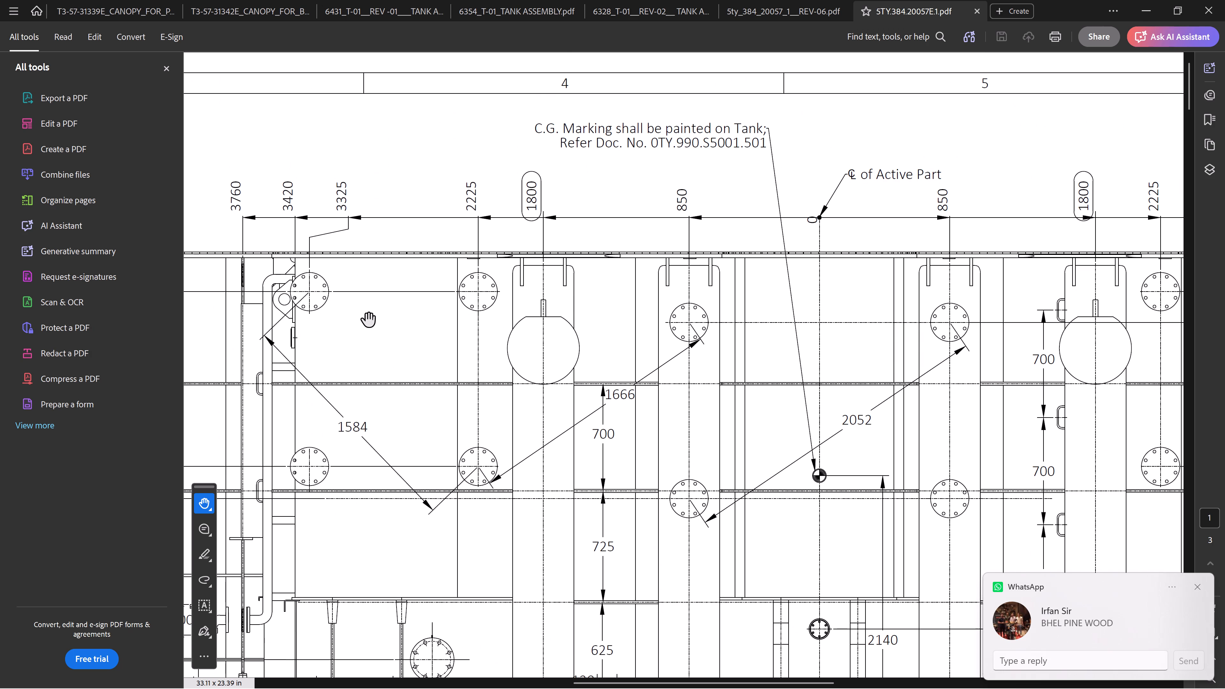
pyautogui.scroll(-4, 369, 320)
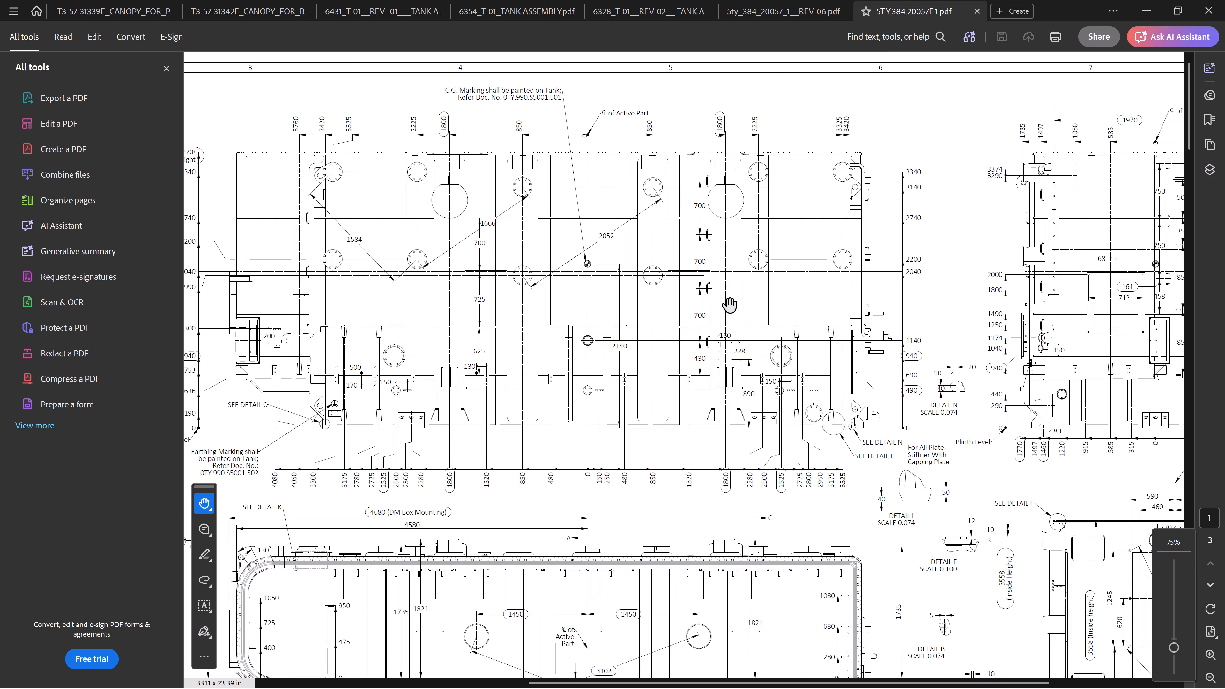
# Search drawing 5TY.384.20057E.1 for the word "length".
pyautogui.hotkey('ctrl', 'f')
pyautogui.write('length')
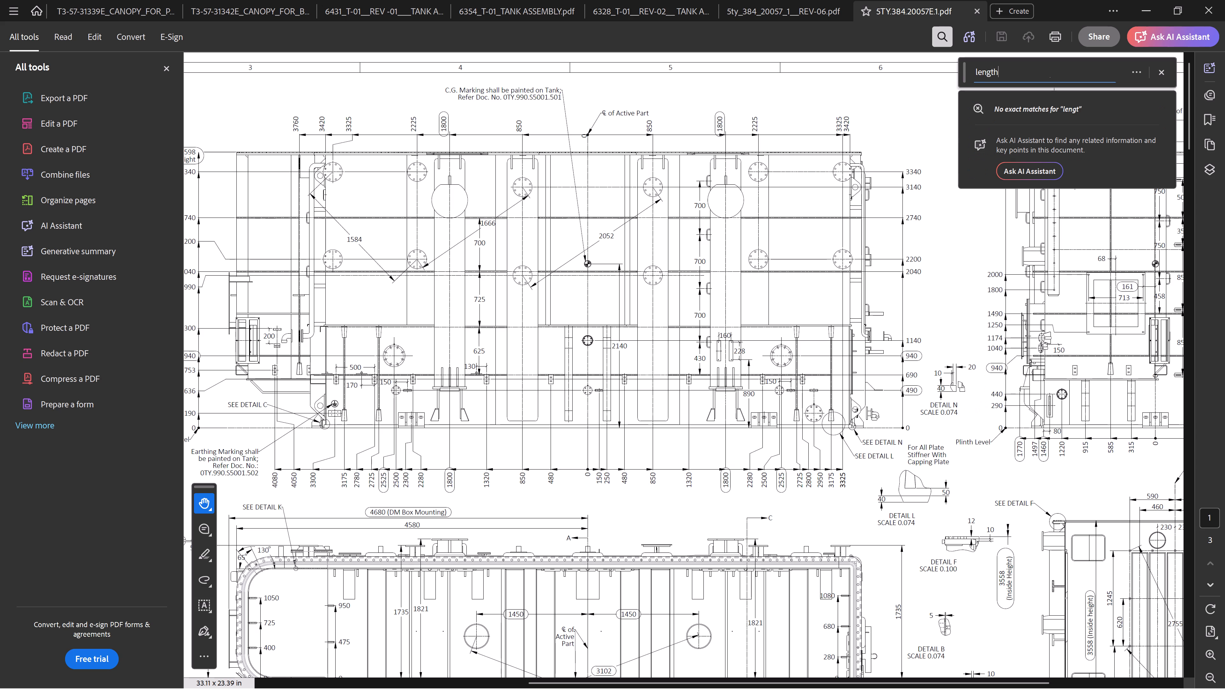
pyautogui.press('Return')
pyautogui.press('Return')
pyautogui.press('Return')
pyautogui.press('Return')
# Search drawing 5TY.384.20057E.1 for "height", step through the matches, and view the whole set of tank views.
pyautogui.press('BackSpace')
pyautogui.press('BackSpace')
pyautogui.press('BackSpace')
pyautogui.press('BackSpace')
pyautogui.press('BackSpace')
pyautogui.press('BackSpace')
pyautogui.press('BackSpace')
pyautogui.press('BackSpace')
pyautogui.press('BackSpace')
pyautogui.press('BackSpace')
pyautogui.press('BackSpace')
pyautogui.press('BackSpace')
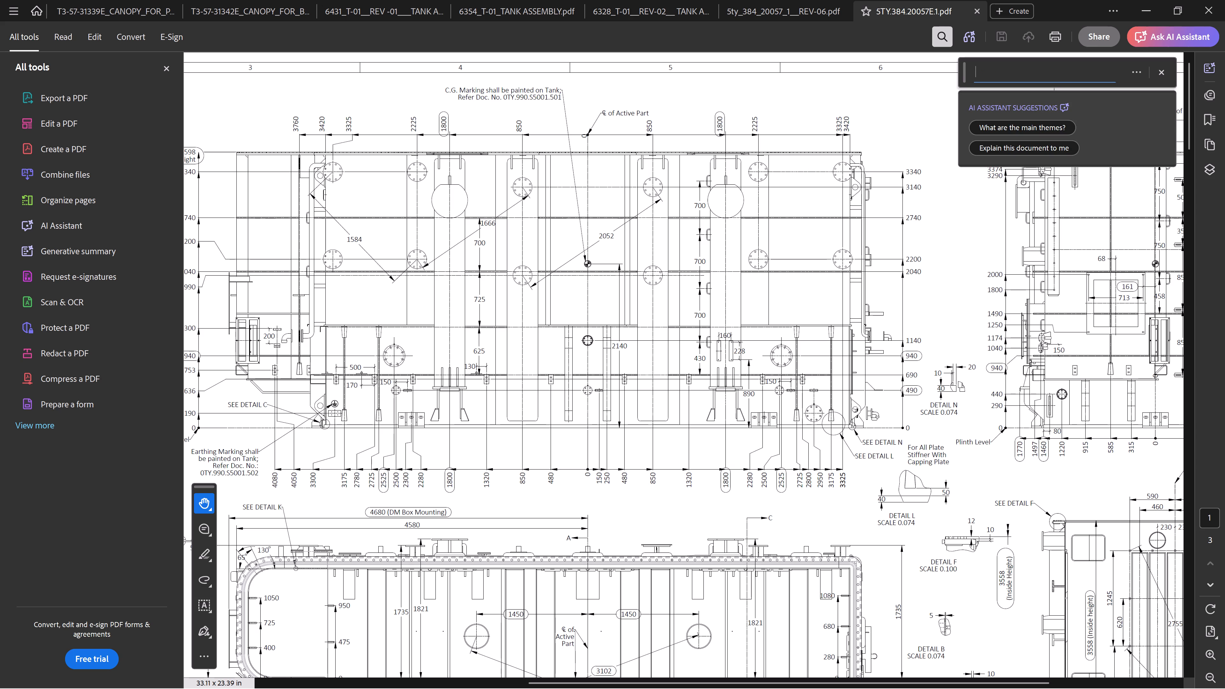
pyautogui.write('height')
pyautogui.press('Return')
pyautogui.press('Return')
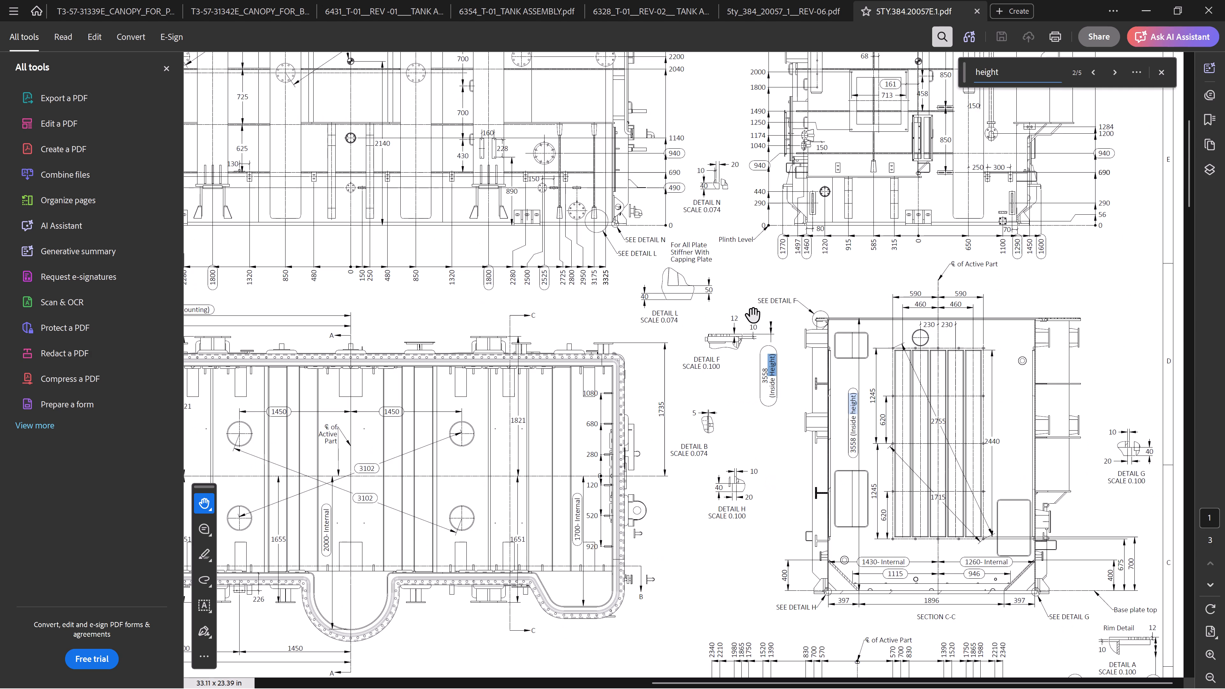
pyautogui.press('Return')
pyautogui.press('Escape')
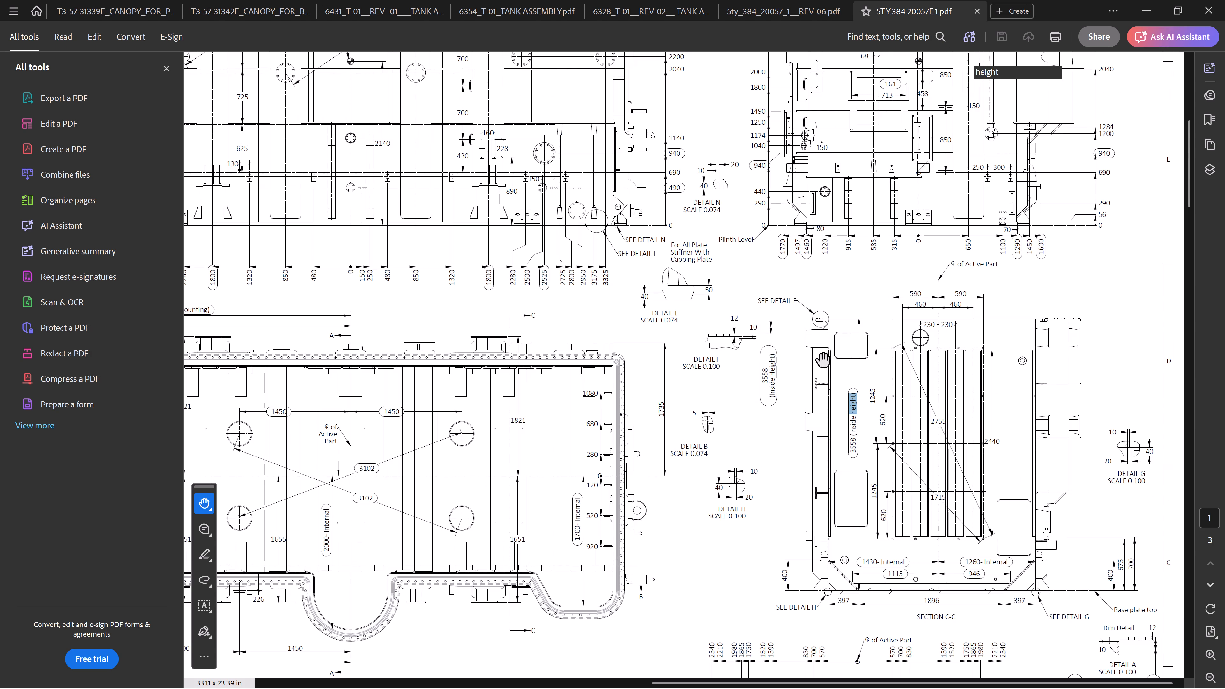
pyautogui.keyDown('ctrl'); pyautogui.scroll(-4, 784, 317); pyautogui.keyUp('ctrl')
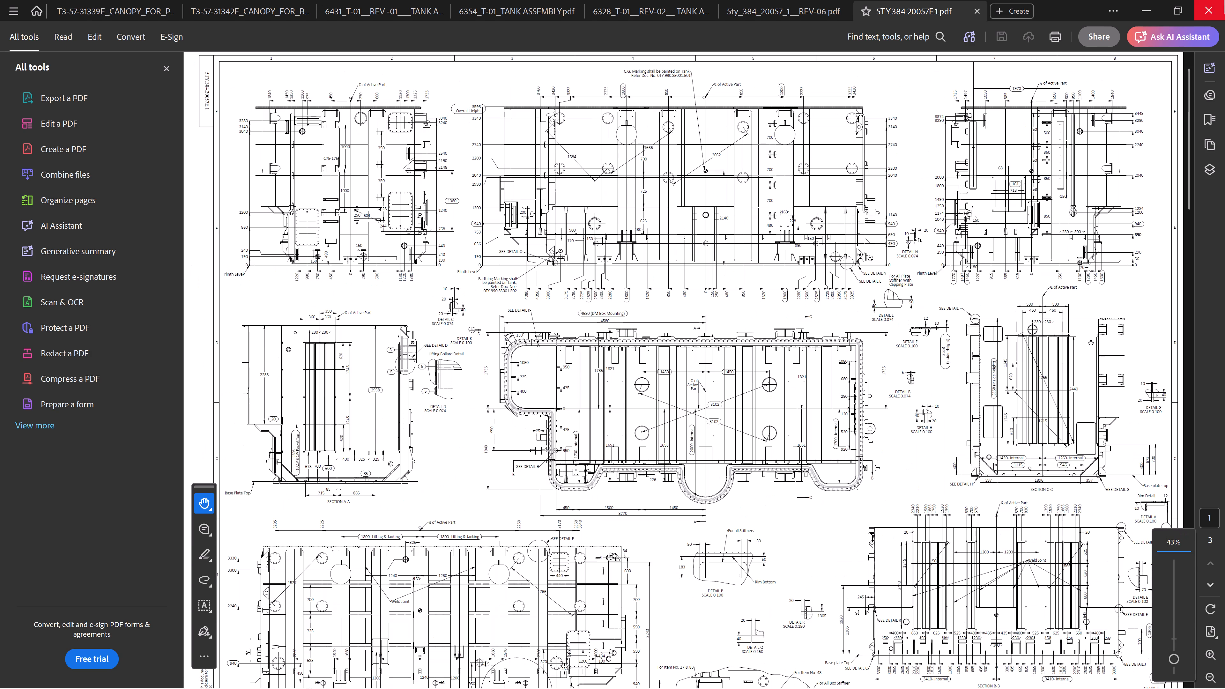
# Minimise the Adobe Acrobat window and close the W.O - 14357 search results window.
pyautogui.click(1153, 2)
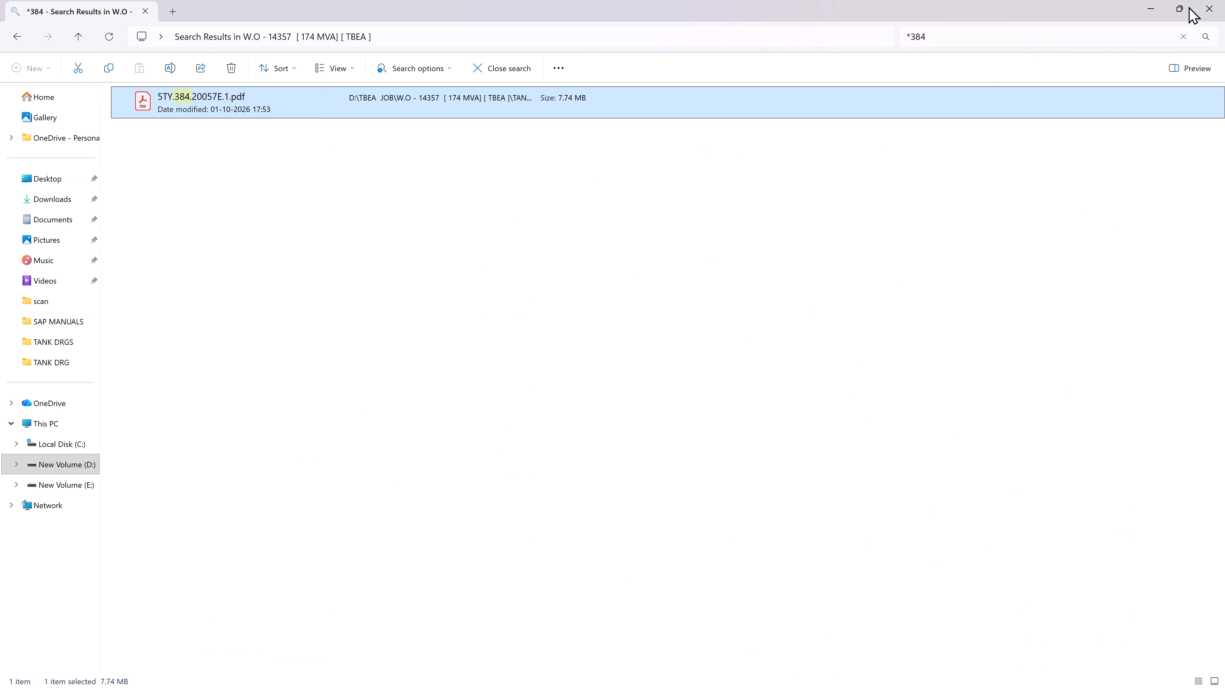
pyautogui.click(1203, 0)
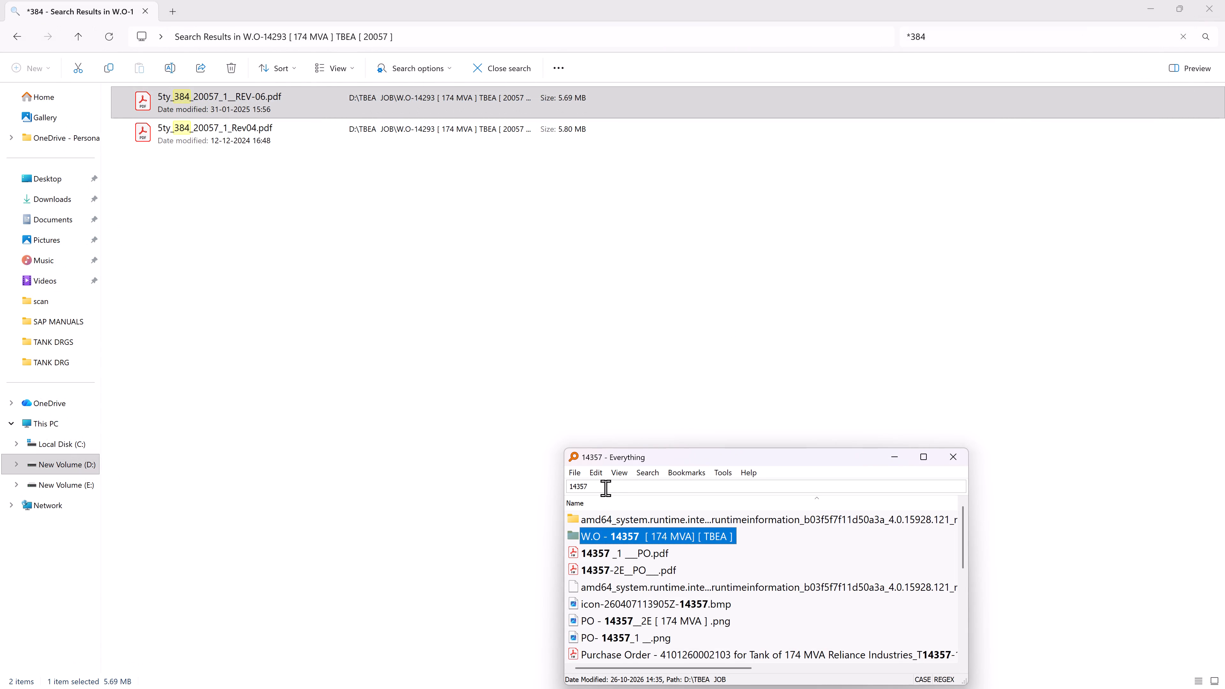
# Search all files for 174 and for 20057, and select the folder W.O-14293 [ 174 MVA ] TBEA [ 20057 ].
pyautogui.click(599, 489)
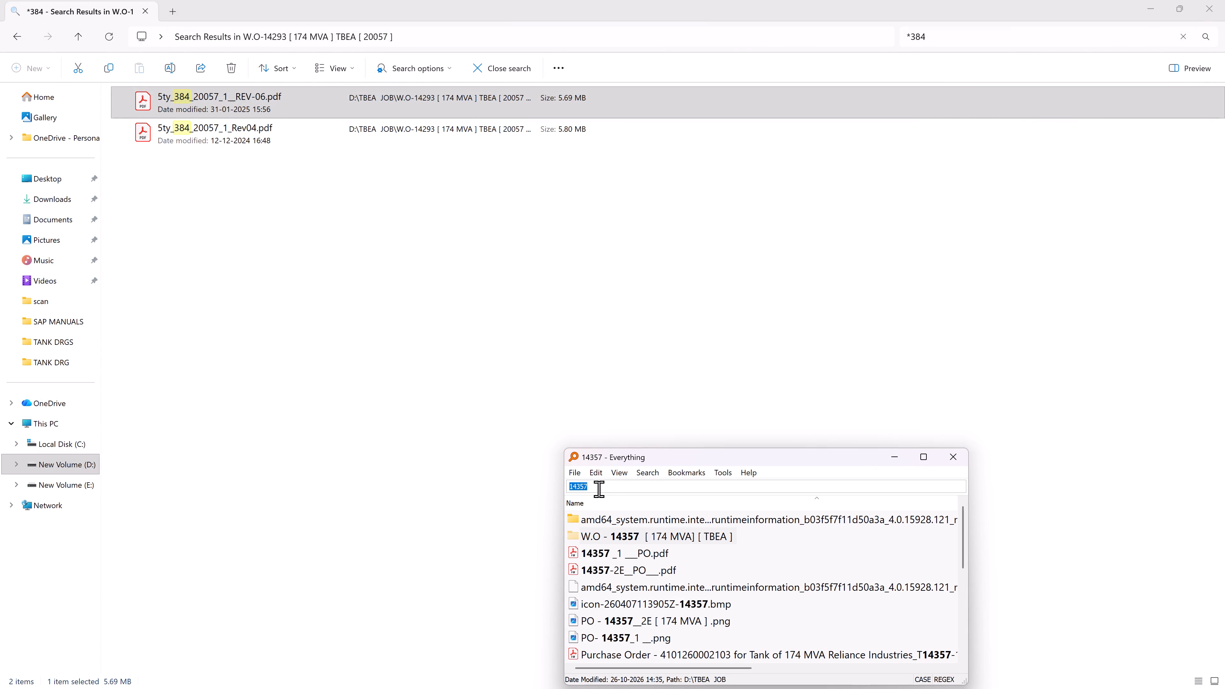
pyautogui.write('174')
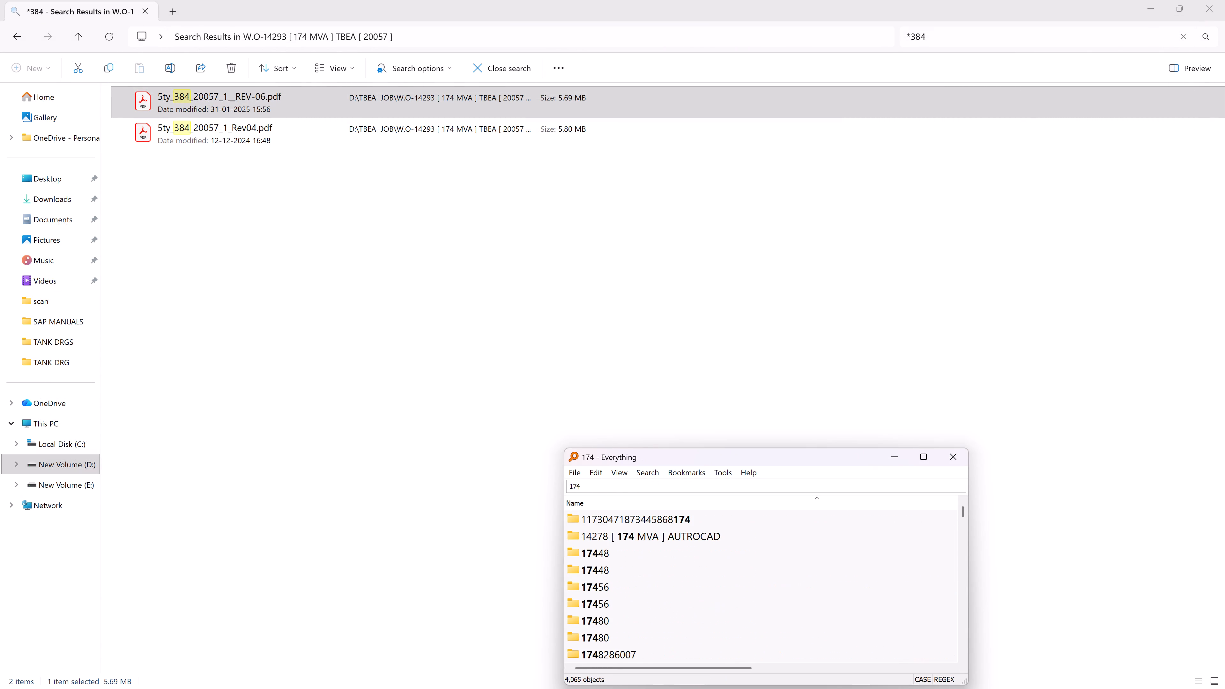
pyautogui.press('BackSpace')
pyautogui.press('BackSpace')
pyautogui.press('BackSpace')
pyautogui.press('BackSpace')
pyautogui.write('20057')
pyautogui.press('Return')
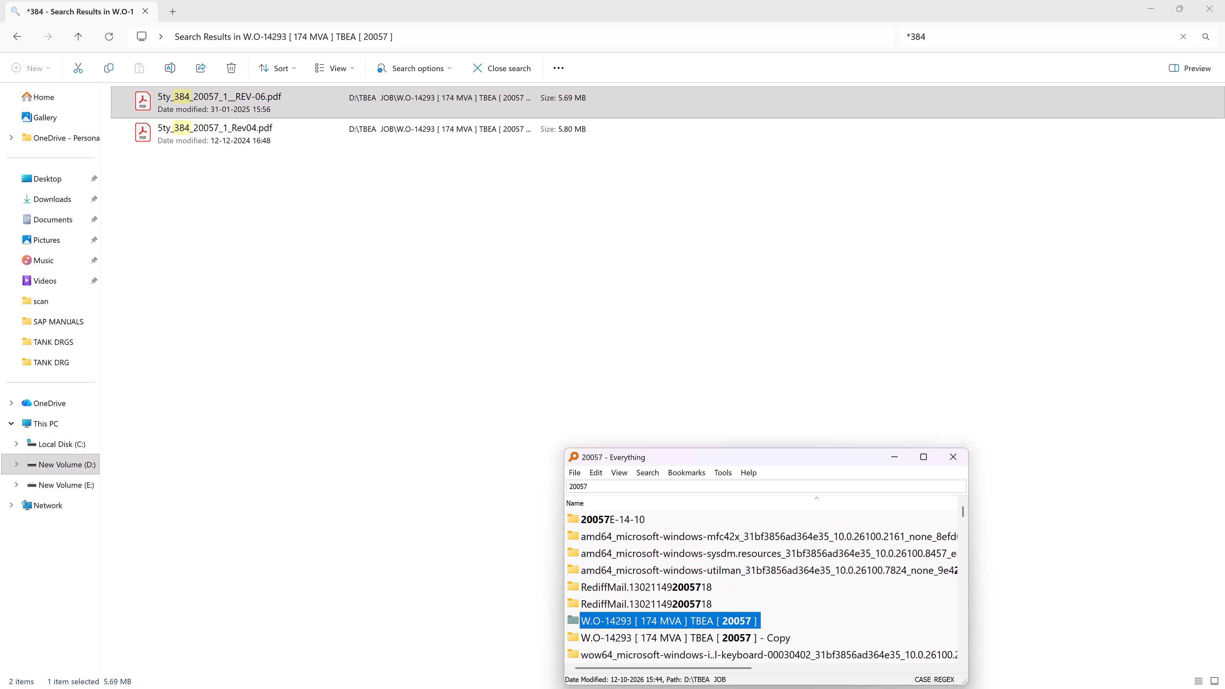
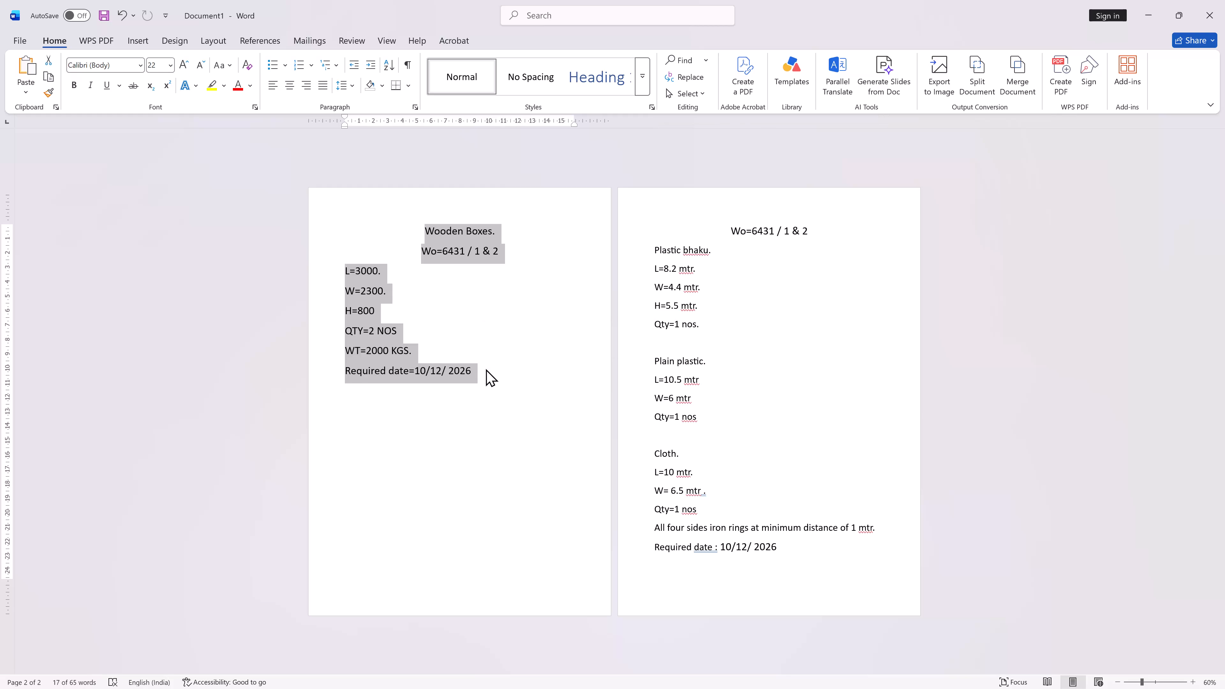
# Replace the selected Wooden Boxes text with the copied 14293/7 cover order and centre its Wo no=14293/7 heading.
pyautogui.hotkey('ctrl', 'v')
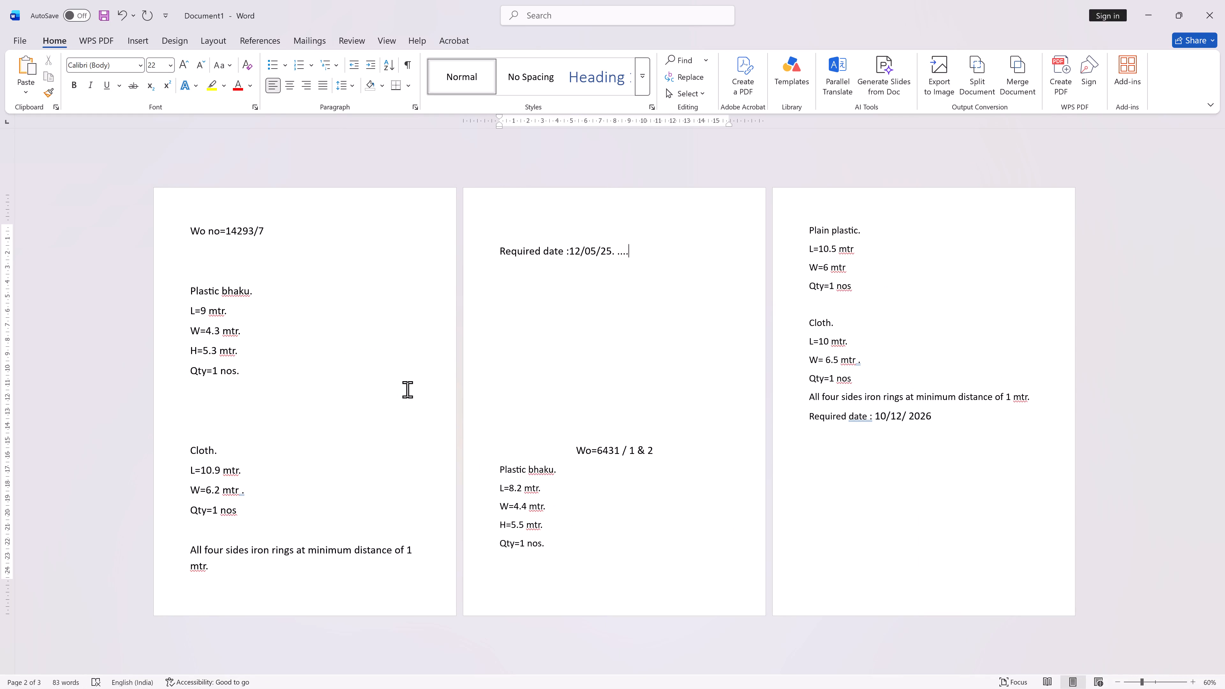
pyautogui.click(189, 228)
pyautogui.click(281, 88)
pyautogui.click(284, 83)
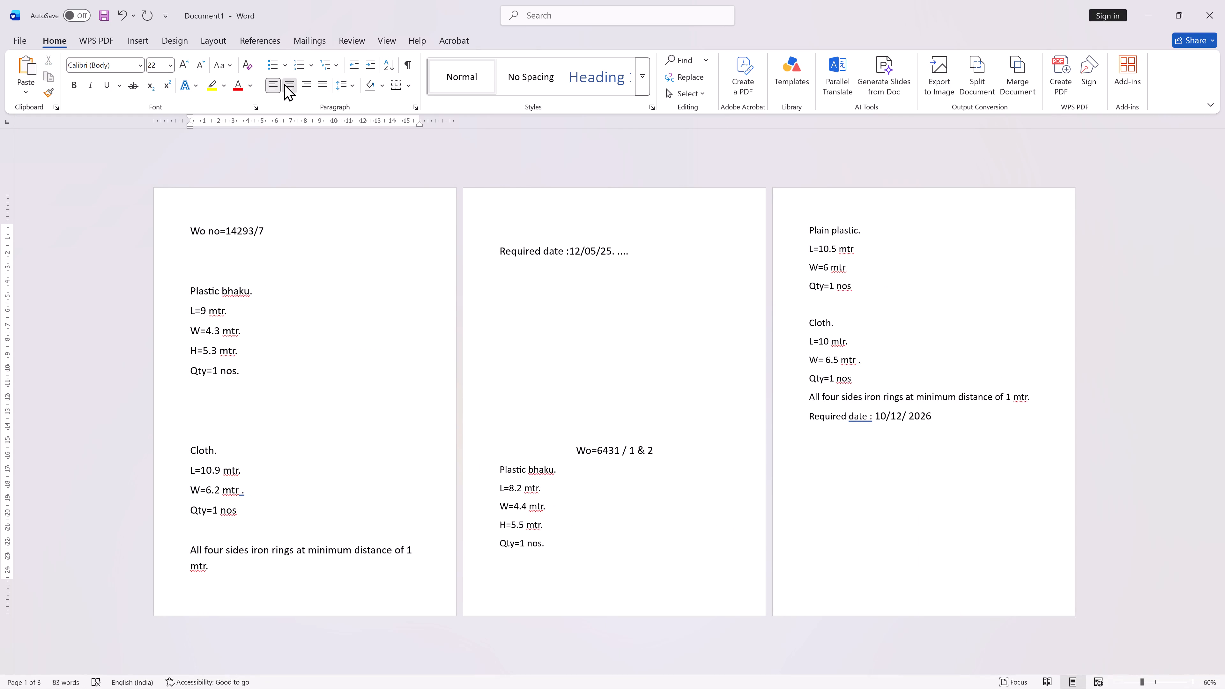
# Remove the blank lines above Plastic bhaku, the iron rings line and Required date in the 14293/7 order, leaving one above Cloth.
pyautogui.click(176, 288)
pyautogui.click(192, 292)
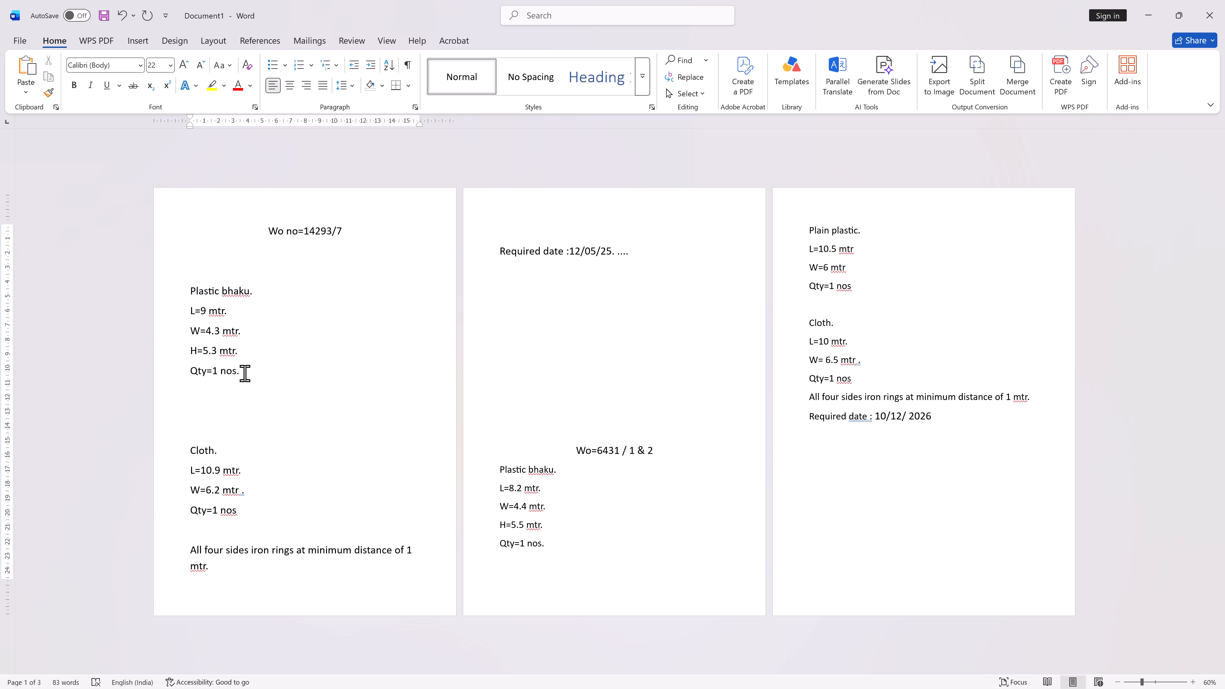
pyautogui.press('BackSpace')
pyautogui.press('BackSpace')
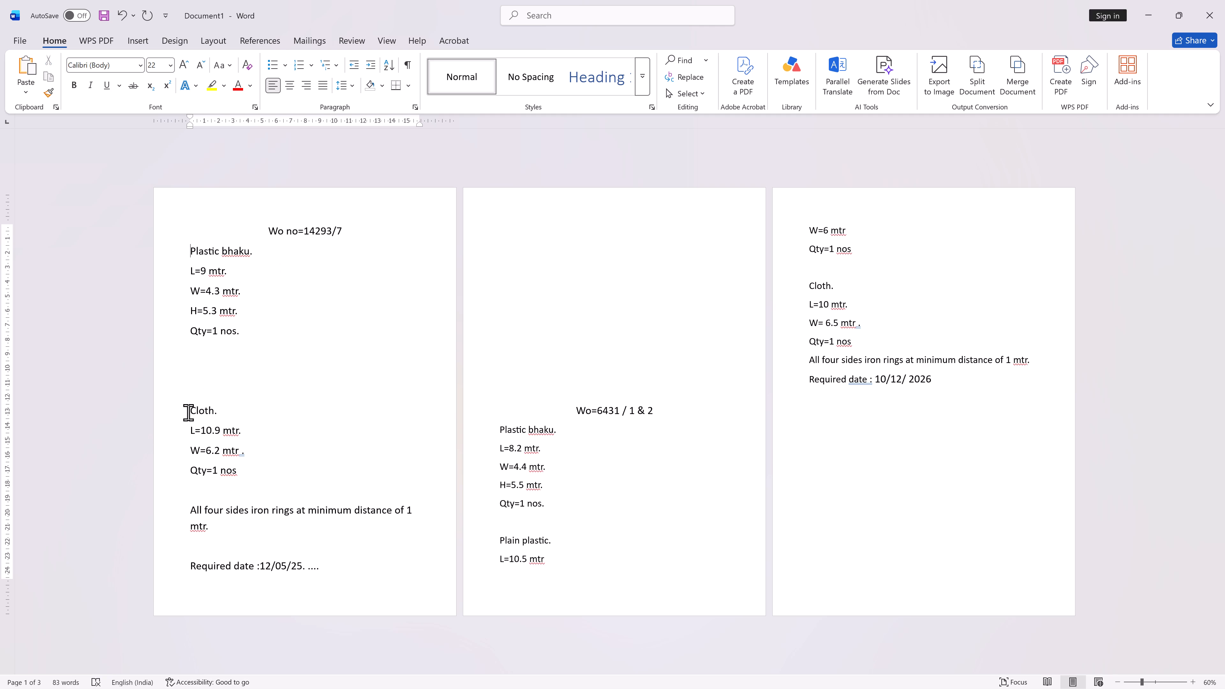
pyautogui.click(188, 412)
pyautogui.press('BackSpace')
pyautogui.press('BackSpace')
pyautogui.click(186, 467)
pyautogui.press('BackSpace')
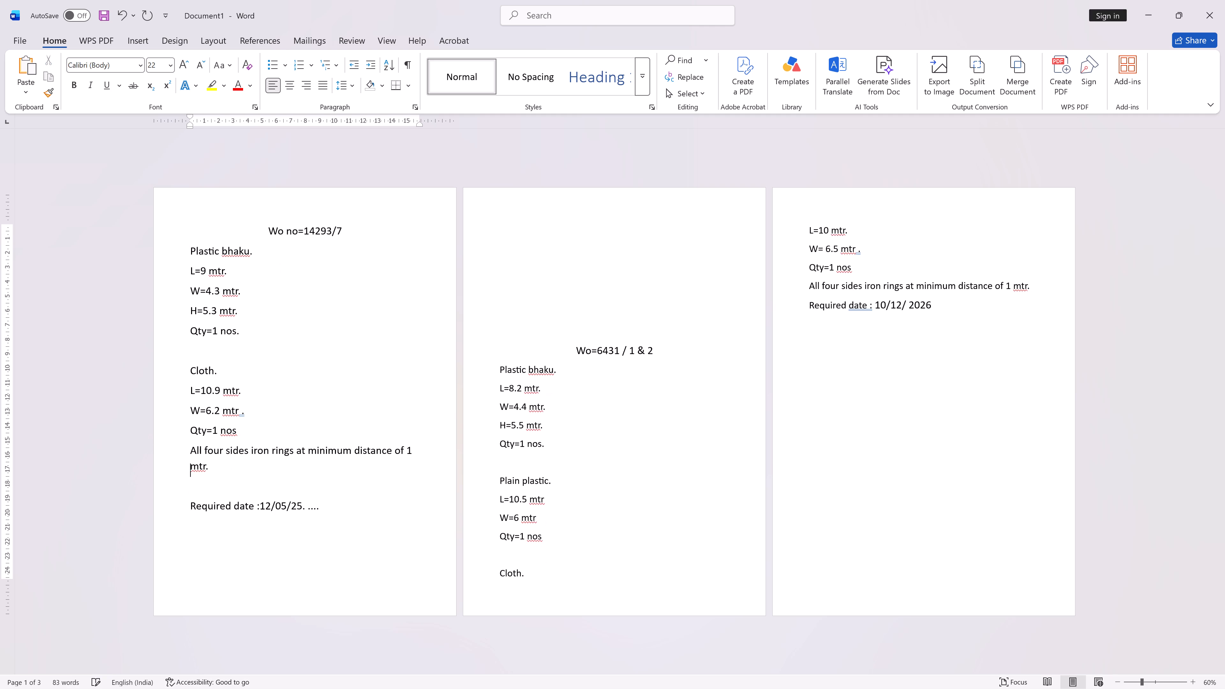
pyautogui.click(186, 506)
pyautogui.press('BackSpace')
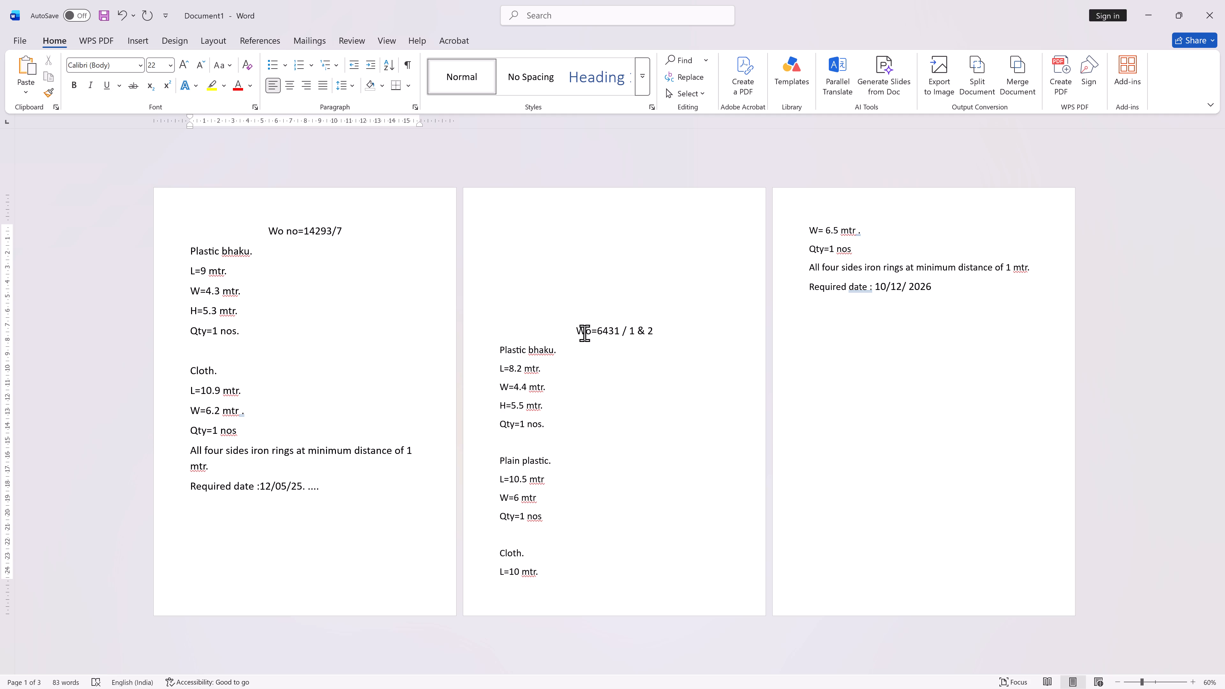
# Remove all the blank lines above the Wo=6431 / 1 & 2 heading so that it starts at the top of the second page.
pyautogui.click(576, 327)
pyautogui.press('BackSpace')
pyautogui.press('BackSpace')
pyautogui.press('BackSpace')
pyautogui.press('BackSpace')
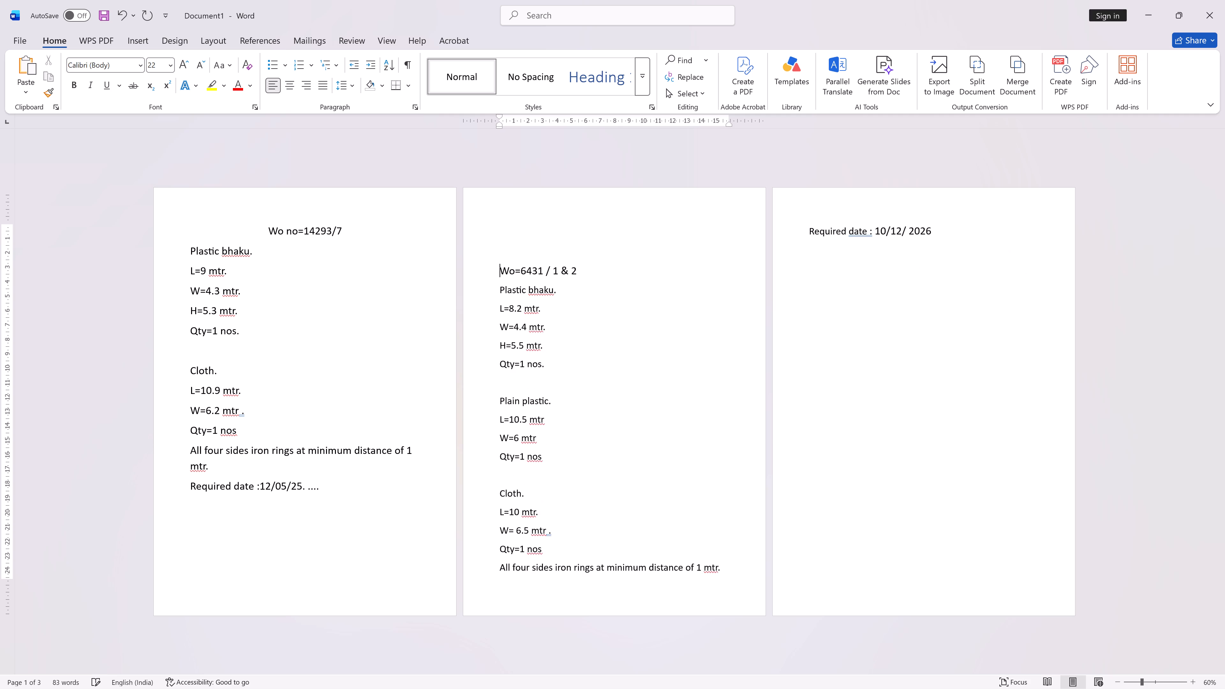
pyautogui.press('BackSpace')
pyautogui.press('BackSpace')
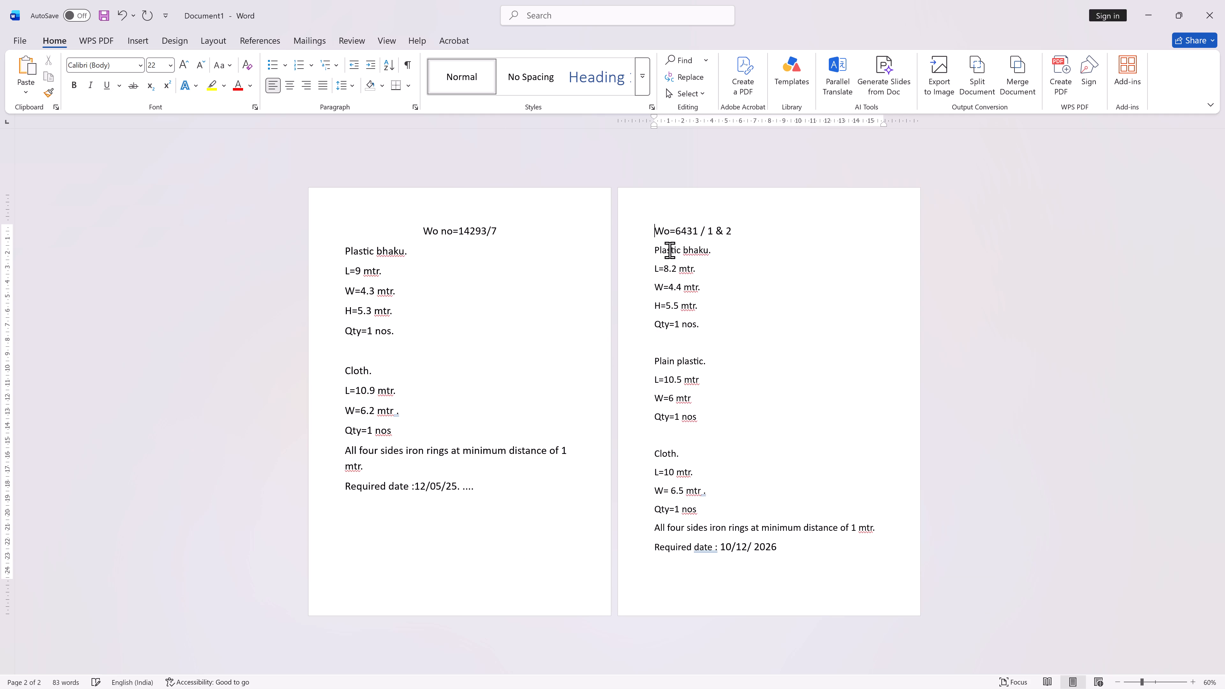
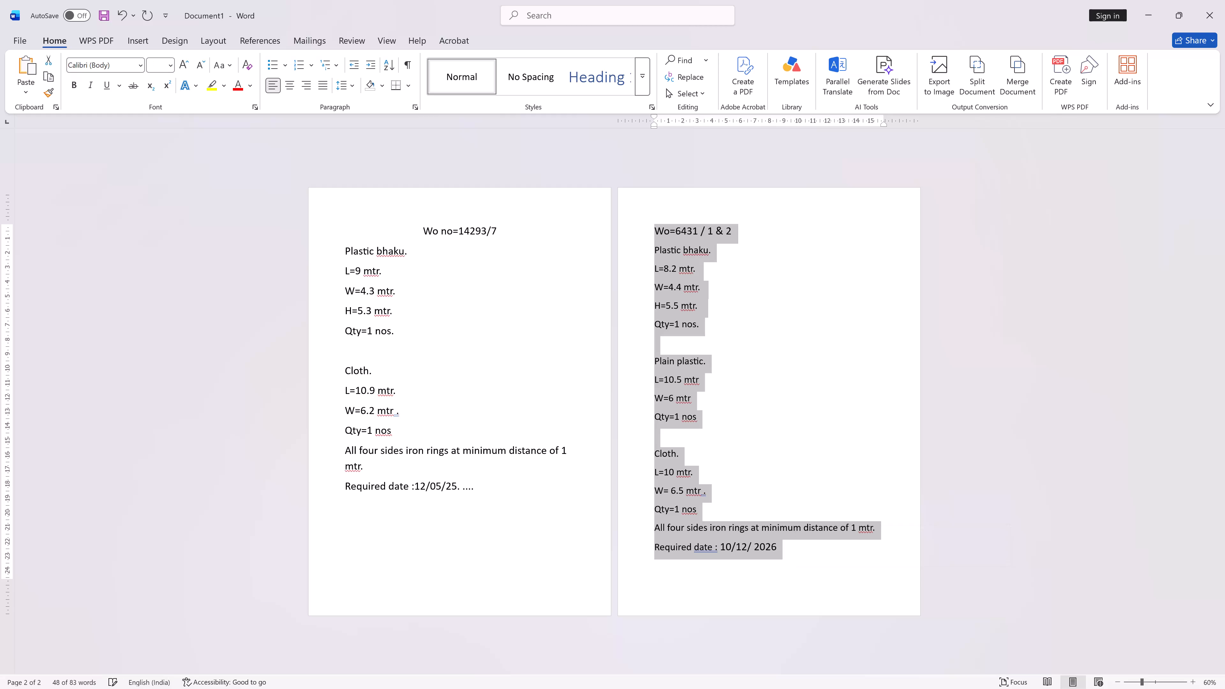
# Replace the selected Wo=6431 / 1 & 2 order on the second page with the copied WOODEN BOX order.
pyautogui.hotkey('ctrl', 'v')
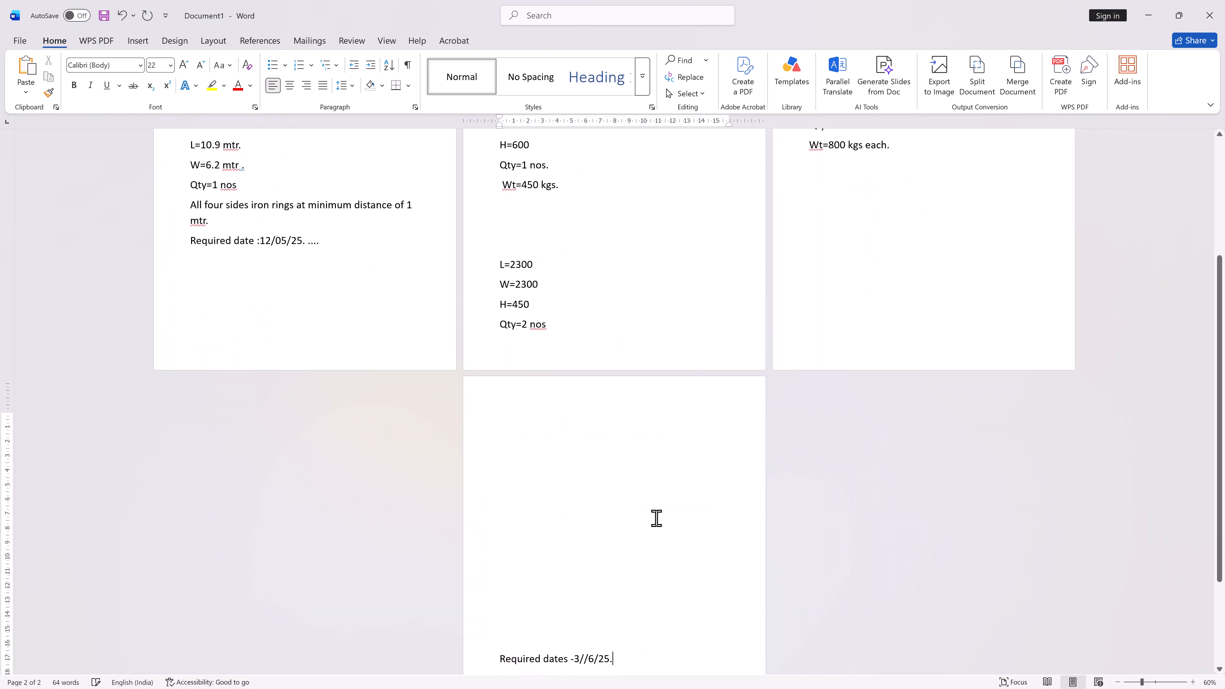
pyautogui.scroll(4, 641, 515)
pyautogui.scroll(11, 602, 424)
pyautogui.click(501, 175)
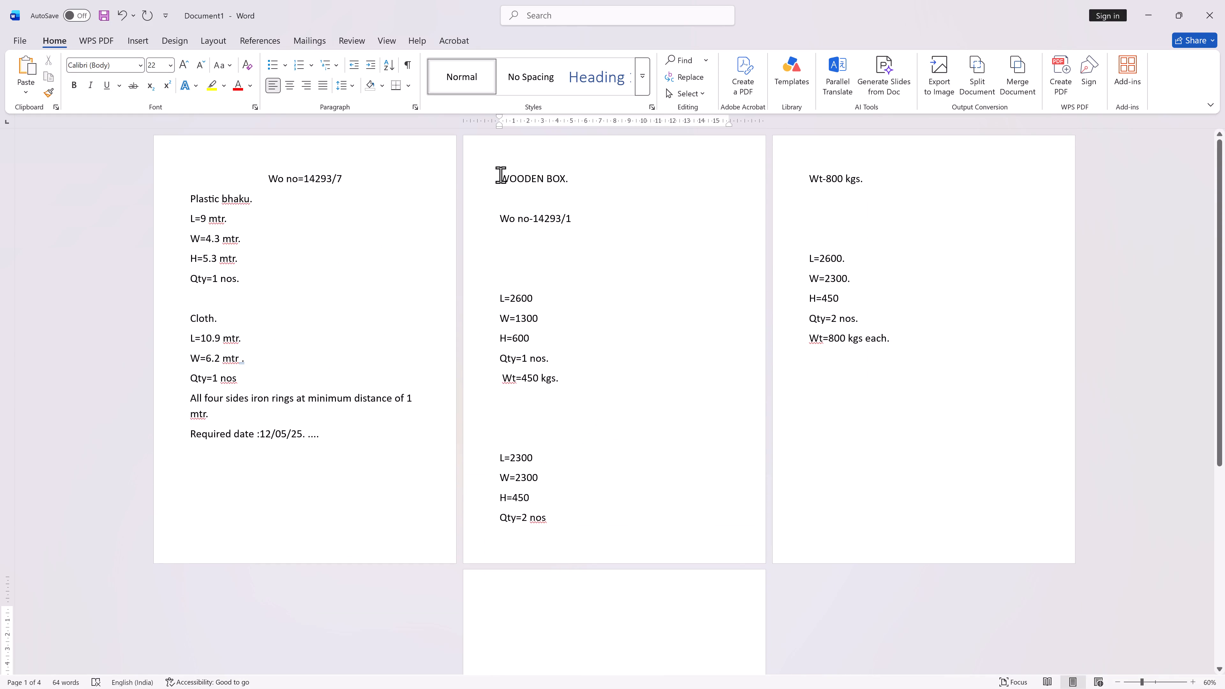
# Move the Wo no-14293/1 line up beside the WOODEN BOX. heading, enclosed in square brackets.
pyautogui.moveTo(499, 216); pyautogui.dragTo(616, 219)
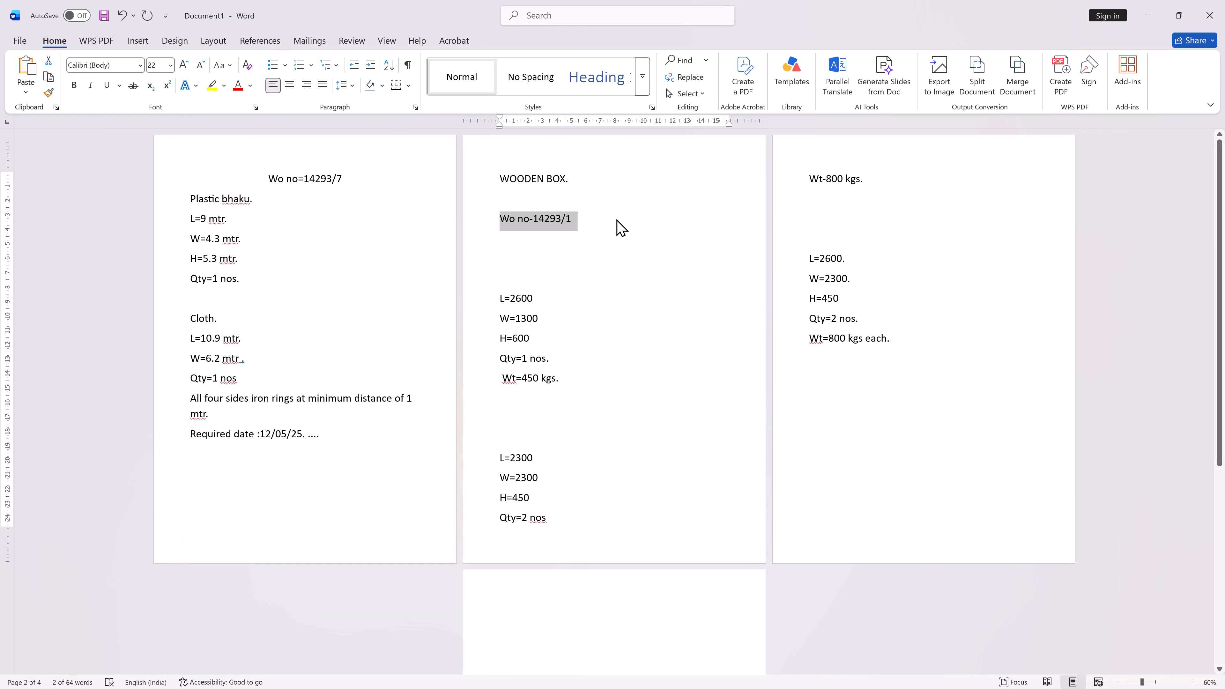
pyautogui.hotkey('ctrl', 'x')
pyautogui.click(610, 183)
pyautogui.press('space')
pyautogui.press('space')
pyautogui.write('[')
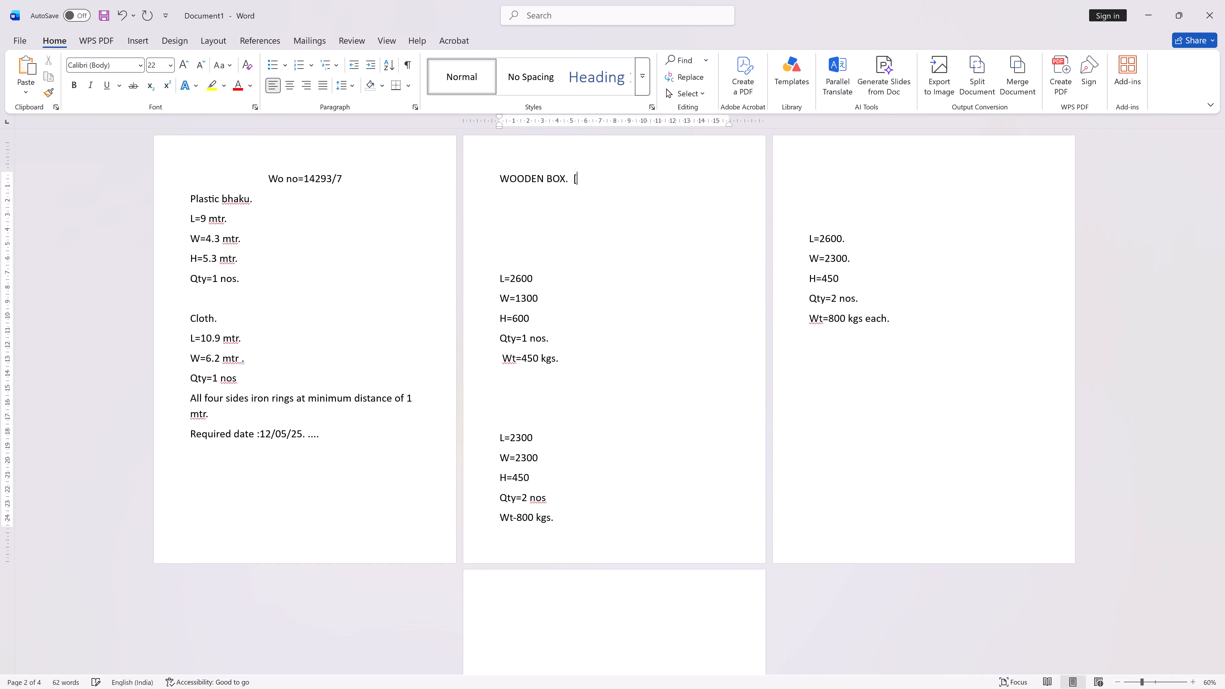
pyautogui.press('space')
pyautogui.hotkey('ctrl', 'v')
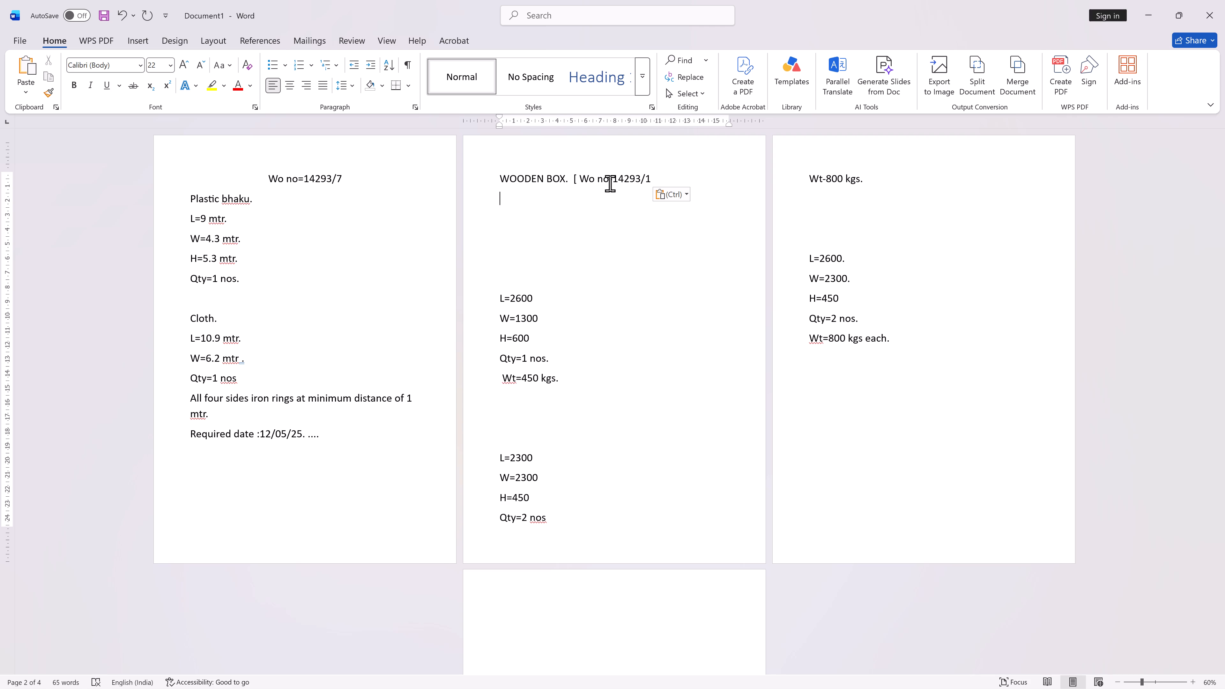
pyautogui.press('BackSpace')
pyautogui.press('space')
pyautogui.write(']')
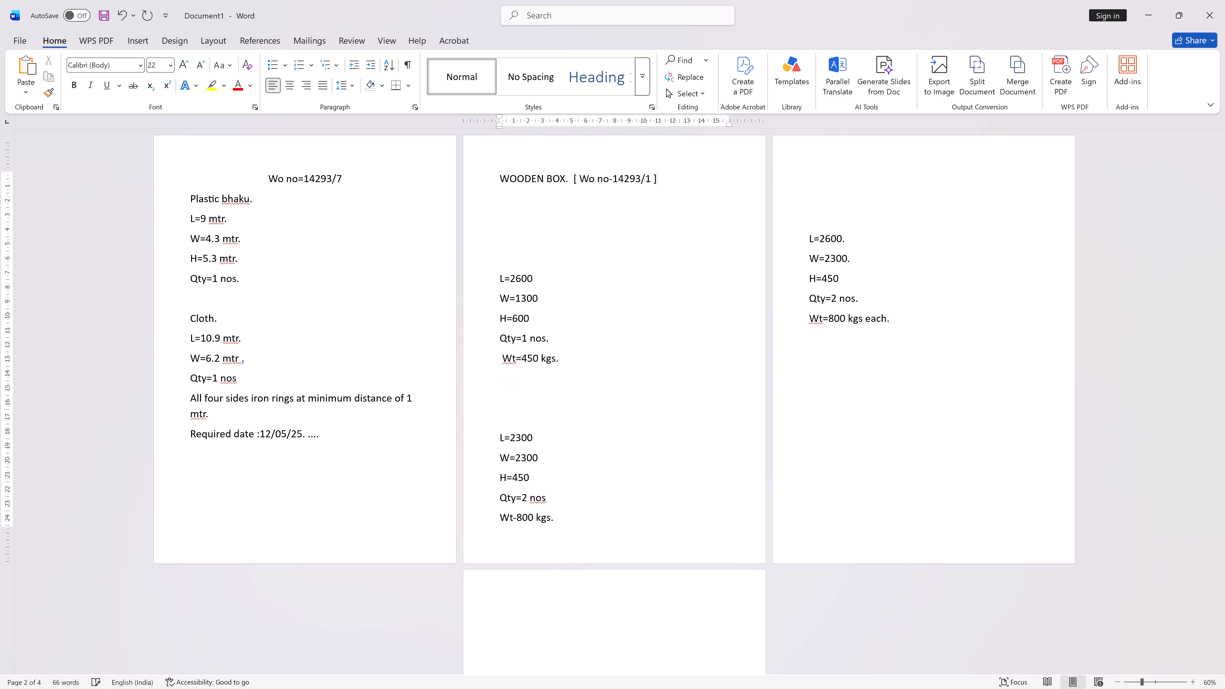
# Remove the blank lines above the first L=2600 and the last L=2600. lines of the wooden box order, leaving one above L=2300.
pyautogui.click(498, 272)
pyautogui.press('BackSpace')
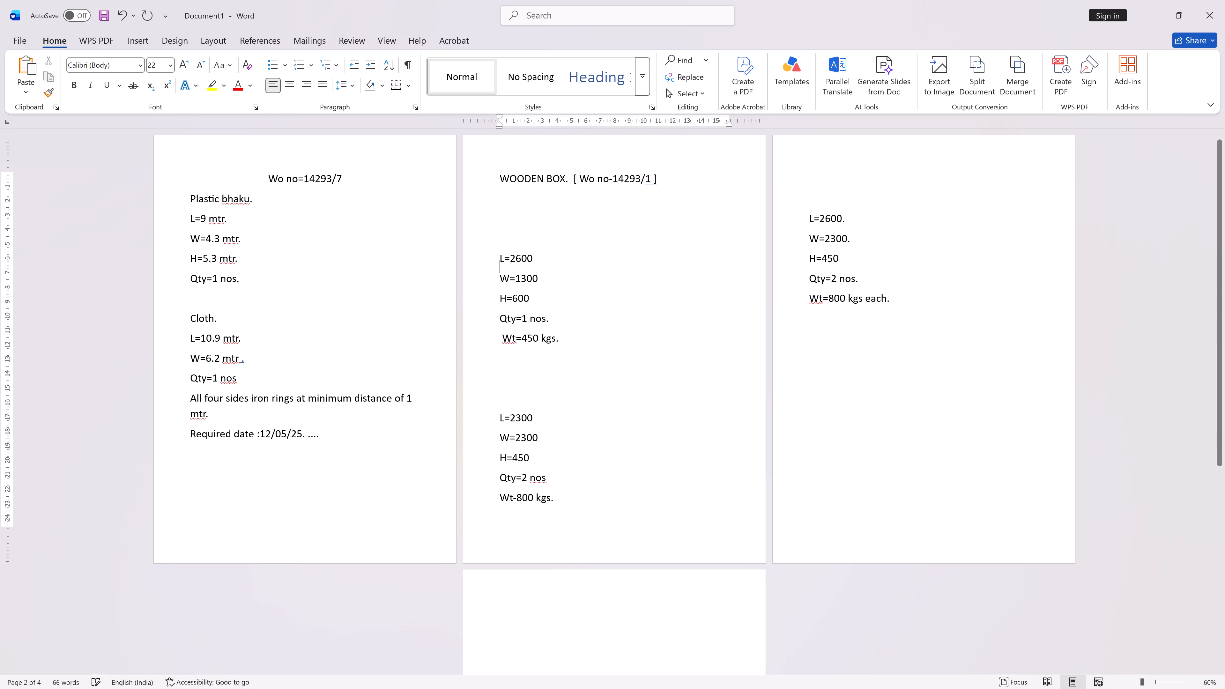
pyautogui.press('BackSpace')
pyautogui.press('BackSpace')
pyautogui.press('BackSpace')
pyautogui.click(496, 359)
pyautogui.press('BackSpace')
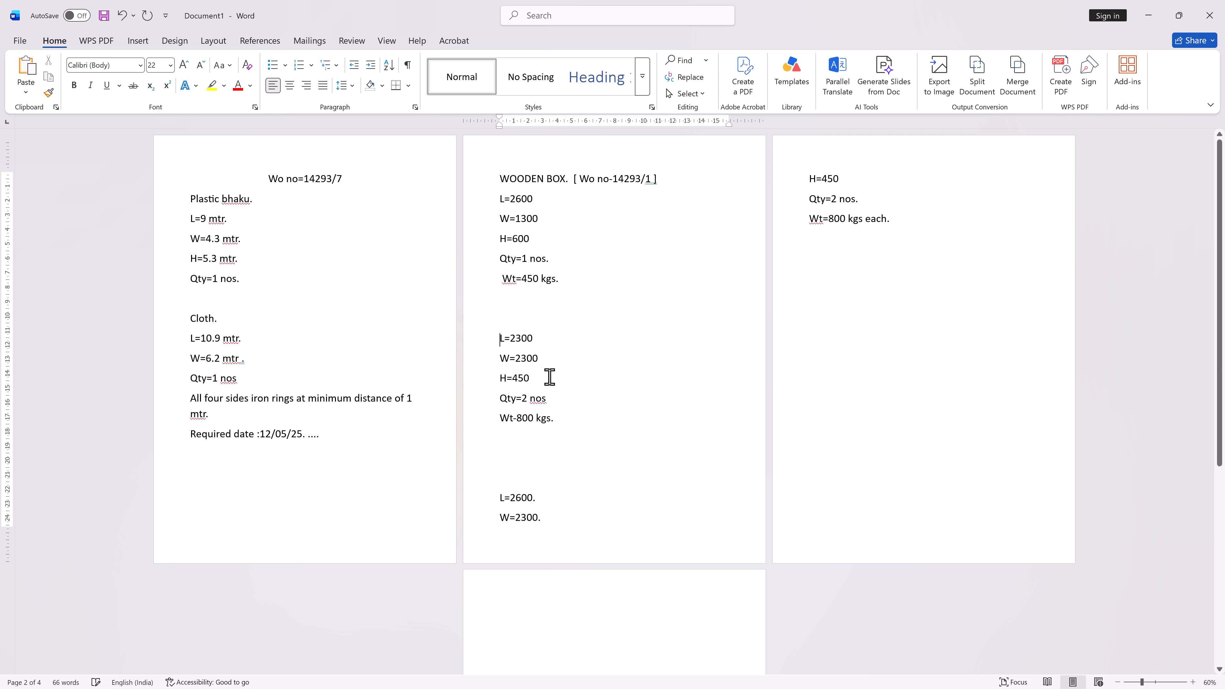
pyautogui.press('BackSpace')
pyautogui.click(493, 481)
pyautogui.press('BackSpace')
pyautogui.press('BackSpace')
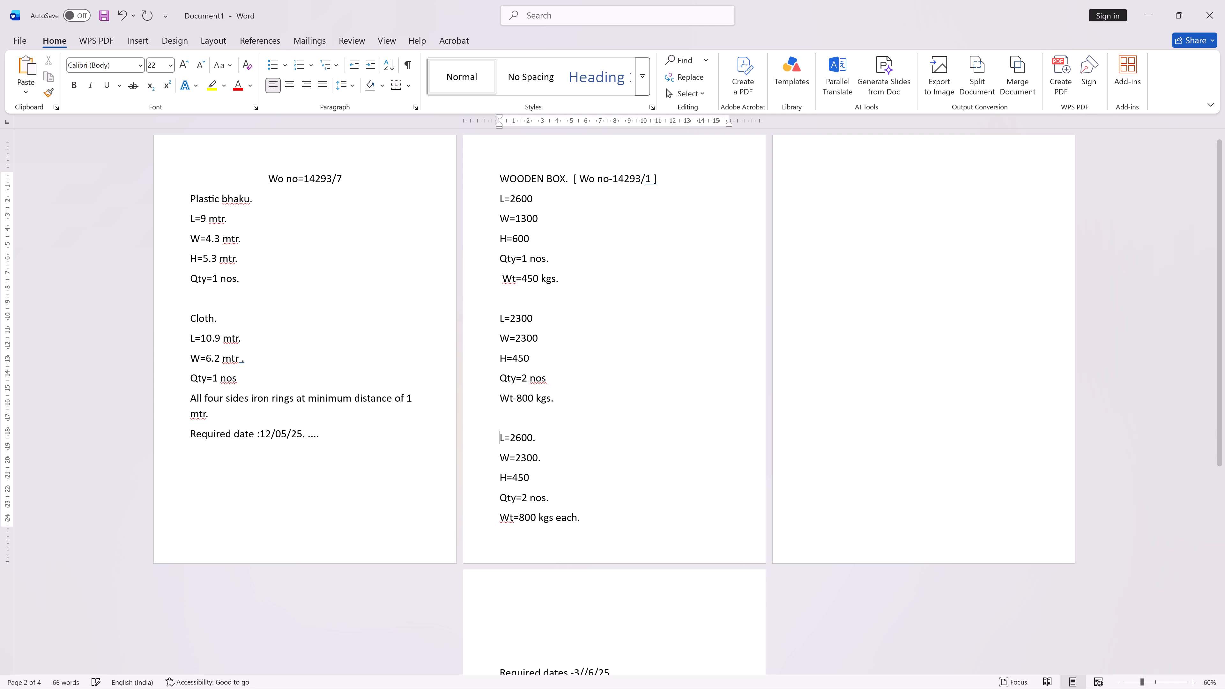
pyautogui.press('BackSpace')
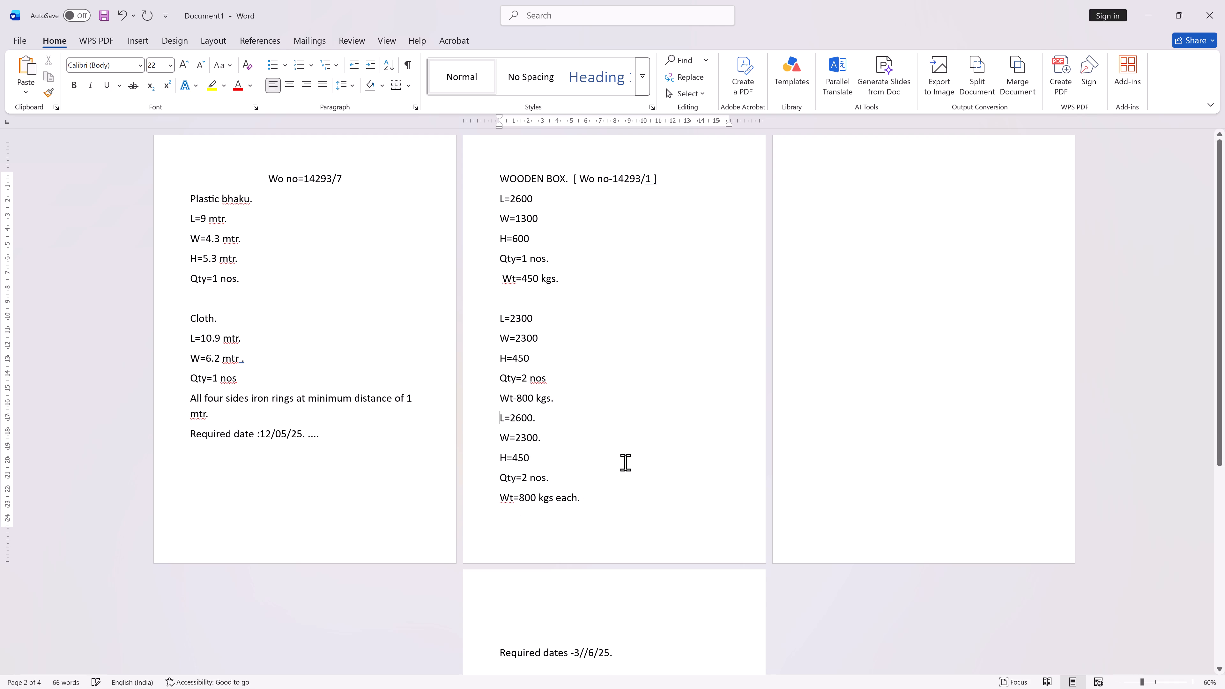
# Remove all the blank lines above Required dates so that it directly follows Wt=800 kgs each in the wooden box order.
pyautogui.click(496, 658)
pyautogui.press('BackSpace')
pyautogui.press('BackSpace')
pyautogui.press('BackSpace')
pyautogui.press('BackSpace')
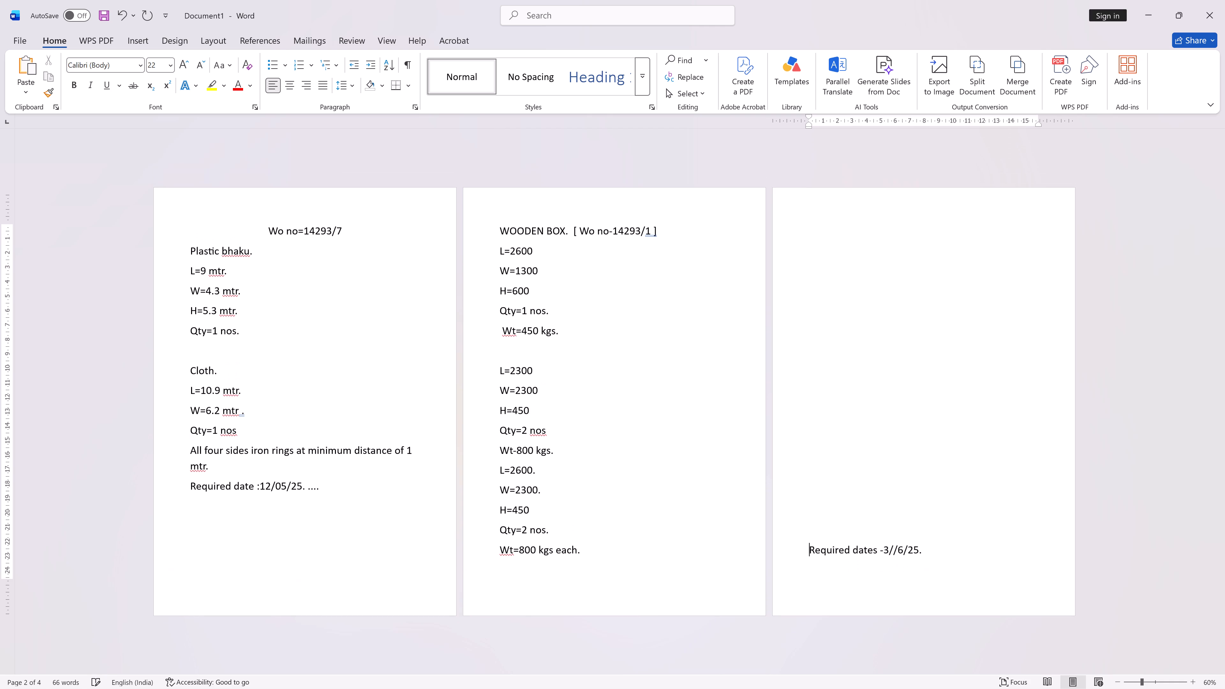
pyautogui.press('BackSpace')
pyautogui.press('BackSpace')
pyautogui.press('BackSpace')
pyautogui.press('BackSpace')
pyautogui.press('BackSpace')
pyautogui.press('BackSpace')
pyautogui.press('BackSpace')
pyautogui.press('BackSpace')
pyautogui.press('BackSpace')
pyautogui.press('BackSpace')
pyautogui.press('BackSpace')
pyautogui.press('BackSpace')
pyautogui.press('BackSpace')
pyautogui.press('BackSpace')
pyautogui.press('BackSpace')
pyautogui.press('BackSpace')
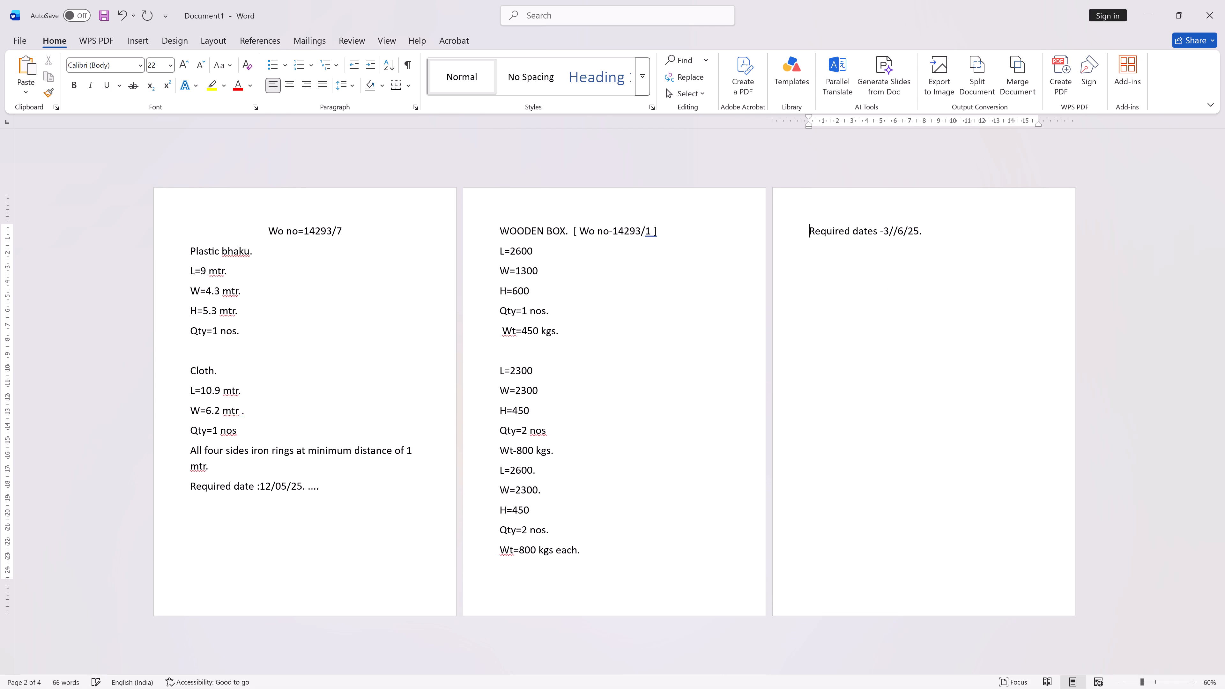
pyautogui.press('BackSpace')
pyautogui.click(854, 403)
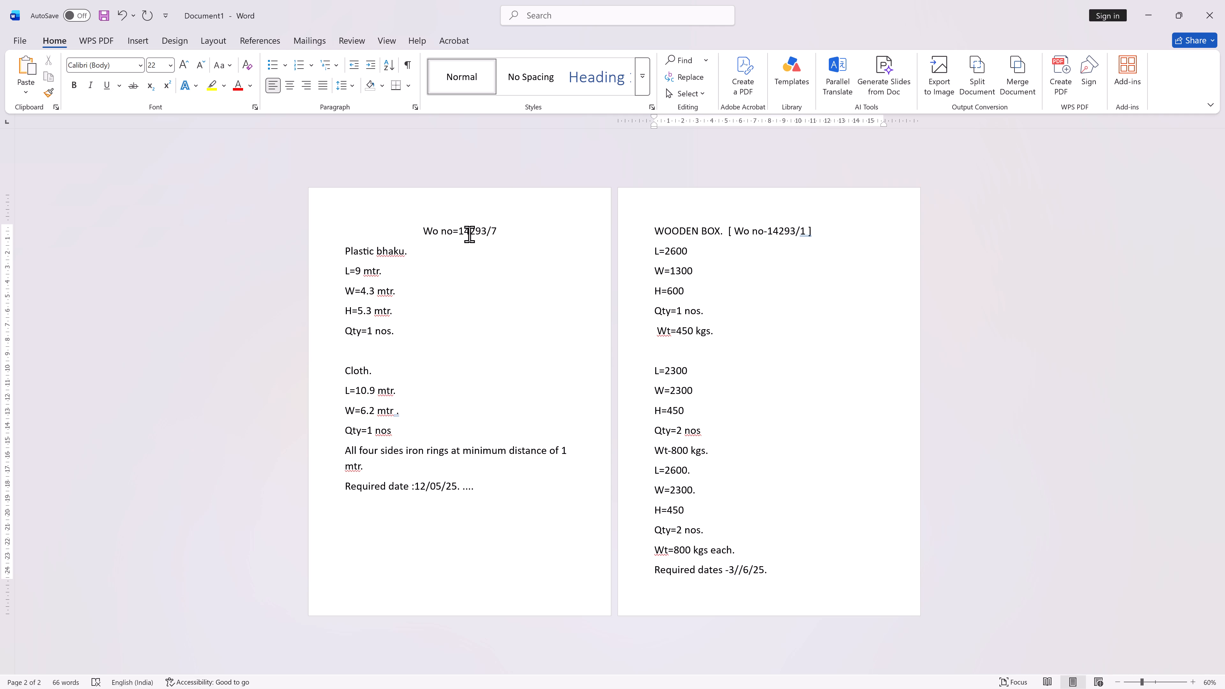
# Change the work order number in the first page's heading to 14357 / 1 & 2E.
pyautogui.moveTo(458, 229); pyautogui.dragTo(495, 243)
pyautogui.write('14')
pyautogui.write('357')
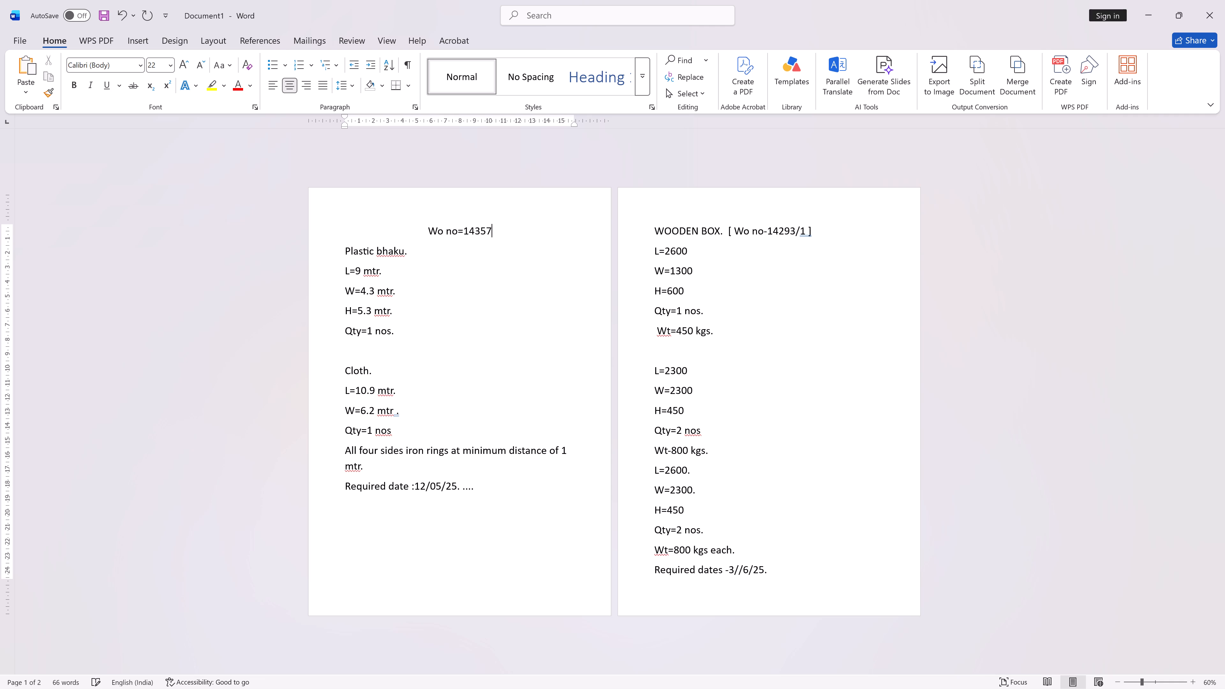
pyautogui.press('space')
pyautogui.write('/ 1 & 2')
pyautogui.hotkey('shift', 'e')
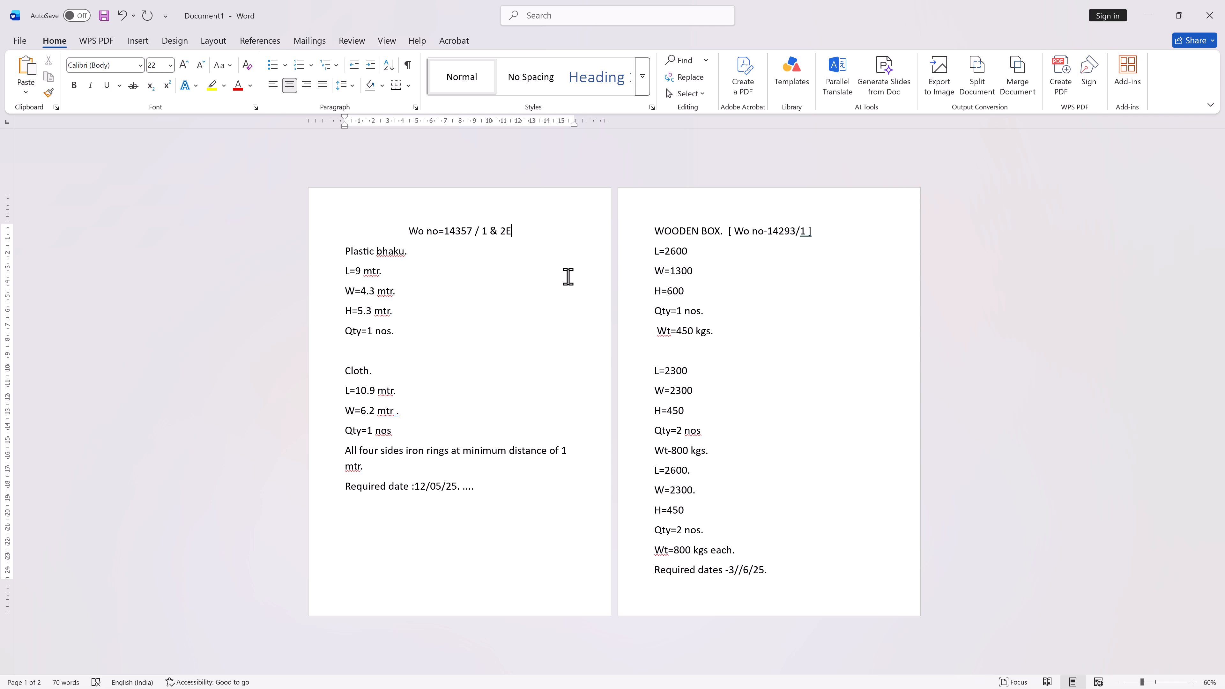
# Set the quantity of both the Plastic bhaku and the Cloth to 2 nos.
pyautogui.click(371, 330)
pyautogui.press('BackSpace')
pyautogui.press('2')
pyautogui.click(371, 429)
pyautogui.press('BackSpace')
pyautogui.press('2')
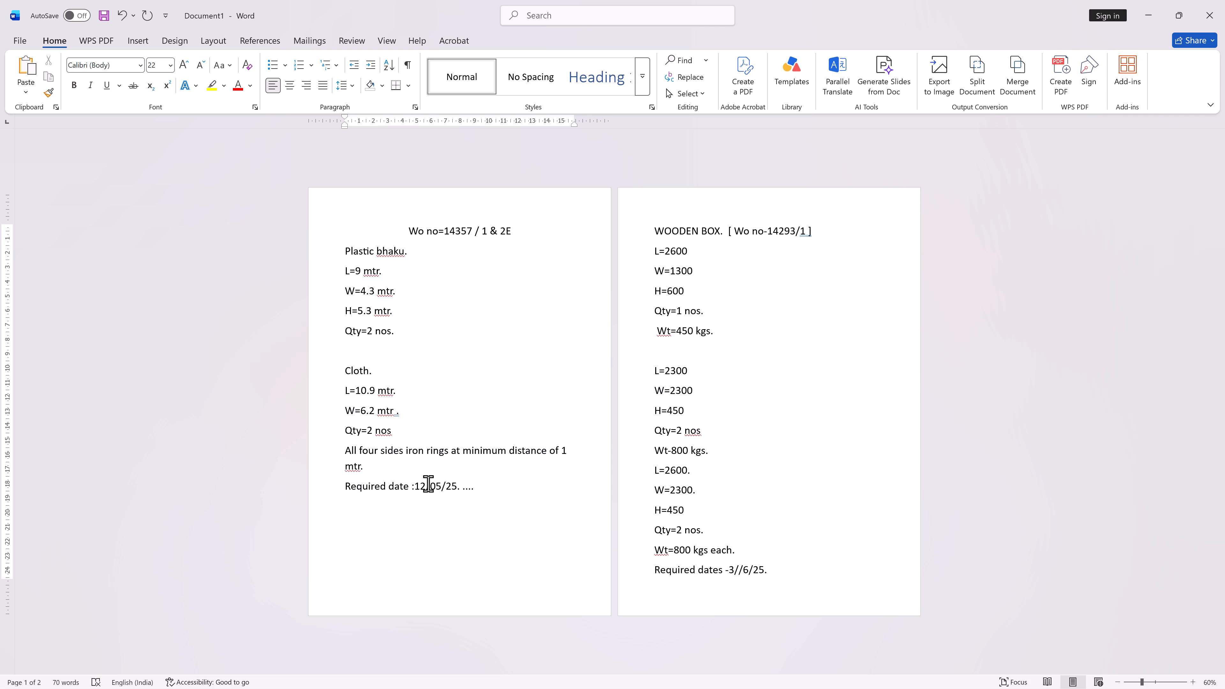
# Change the required date of the cover order on the first page to 10/12/26.
pyautogui.click(420, 486)
pyautogui.press('Delete')
pyautogui.press('0')
pyautogui.press('Right')
pyautogui.press('Delete')
pyautogui.press('Delete')
pyautogui.write('12')
pyautogui.press('Right')
pyautogui.press('Right')
pyautogui.press('Delete')
pyautogui.press('6')
# Copy the date 10/12/26 from the cover order over the required date of the wooden box order.
pyautogui.moveTo(415, 485); pyautogui.dragTo(454, 498)
pyautogui.hotkey('ctrl', 'c')
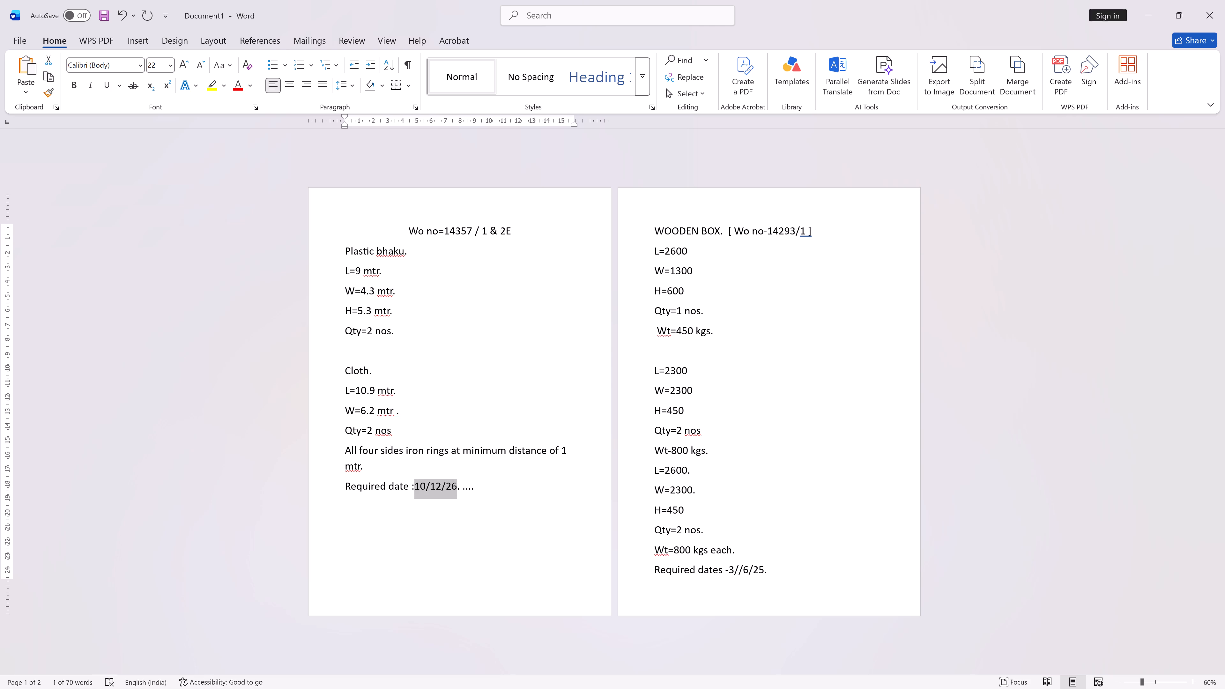
pyautogui.moveTo(732, 570); pyautogui.dragTo(741, 571)
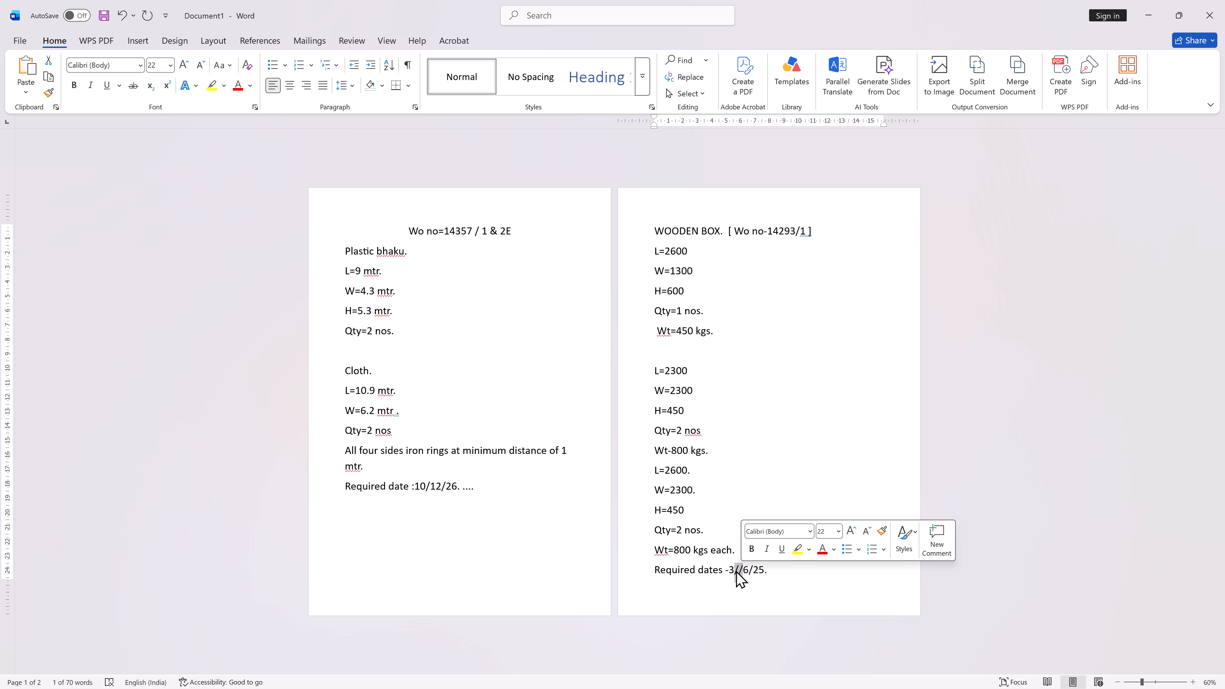
pyautogui.click(731, 567)
pyautogui.moveTo(730, 568); pyautogui.dragTo(762, 578)
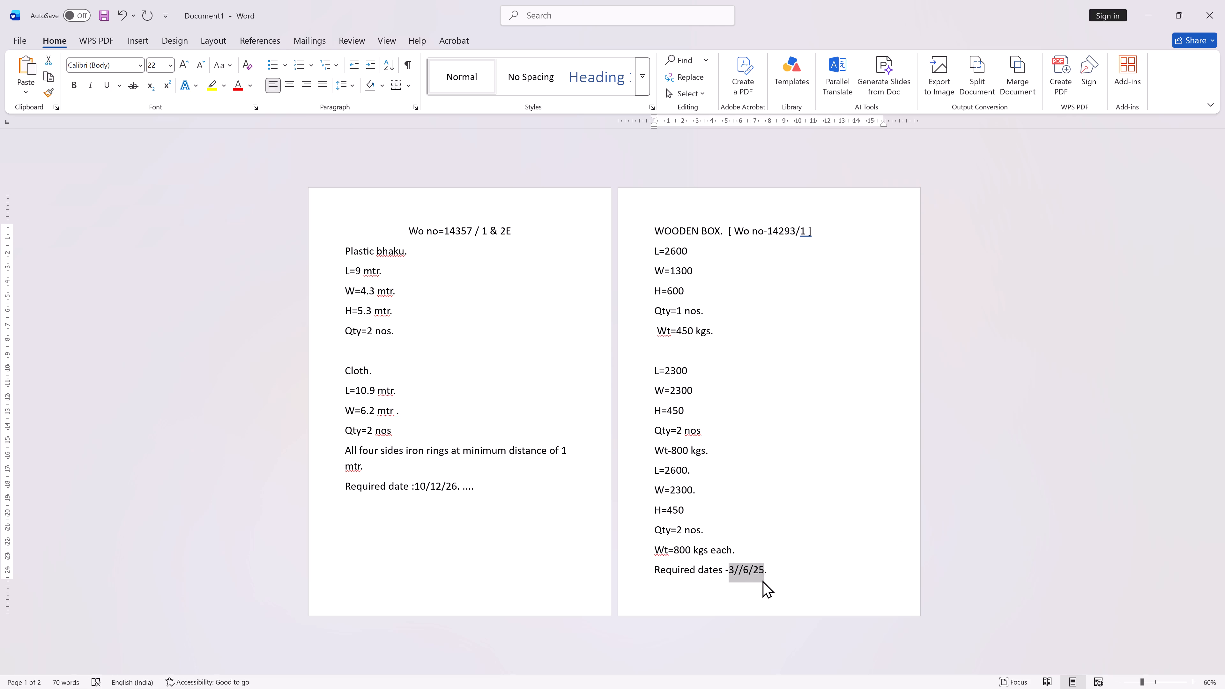
pyautogui.hotkey('ctrl', 'v')
pyautogui.click(800, 550)
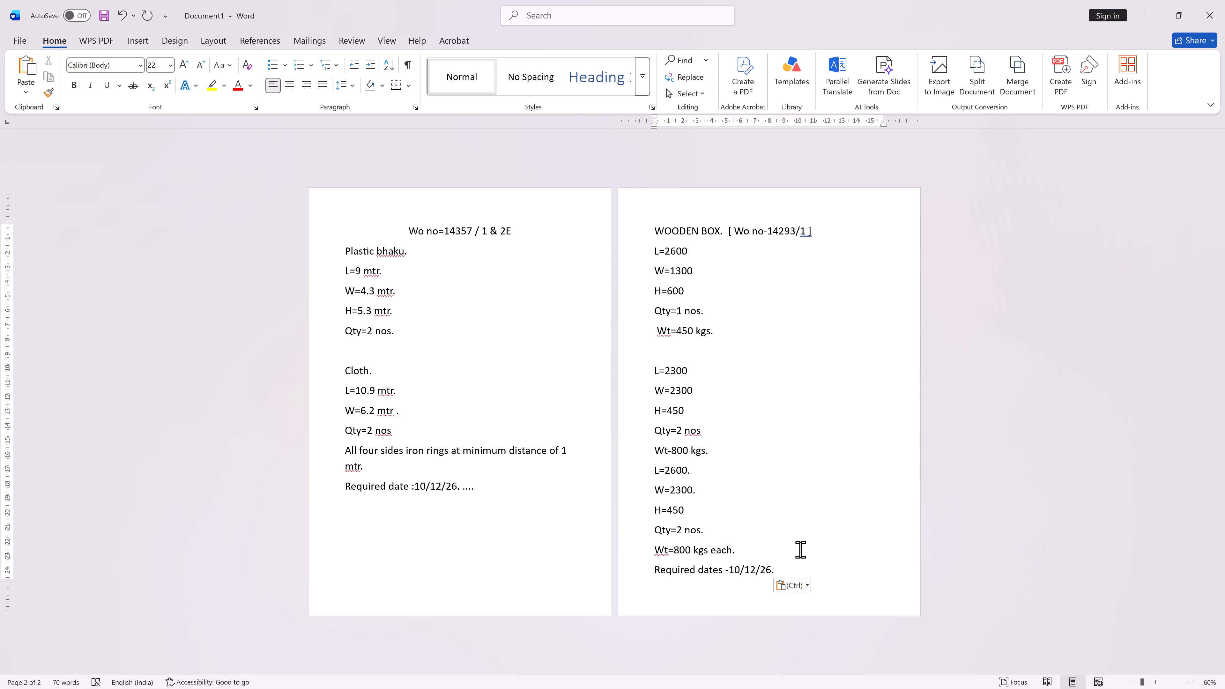
# Copy the Wo no=14357 / 1 & 2E heading from the first page.
pyautogui.moveTo(411, 226); pyautogui.dragTo(513, 238)
pyautogui.hotkey('ctrl', 'c')
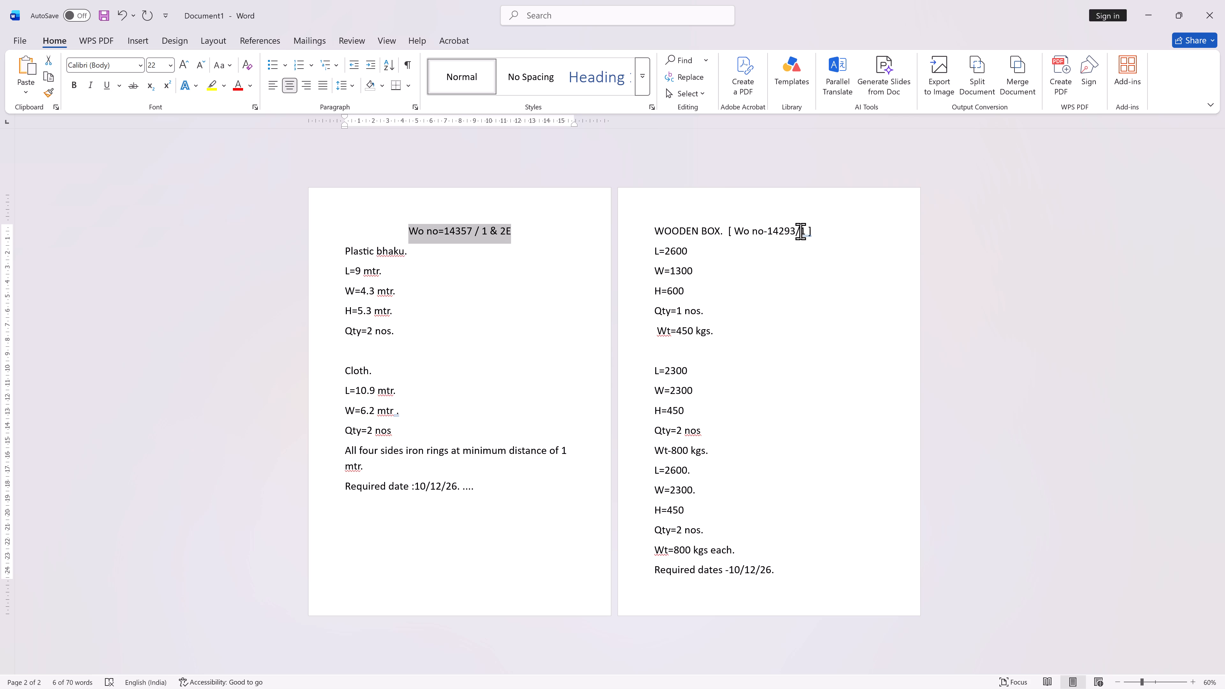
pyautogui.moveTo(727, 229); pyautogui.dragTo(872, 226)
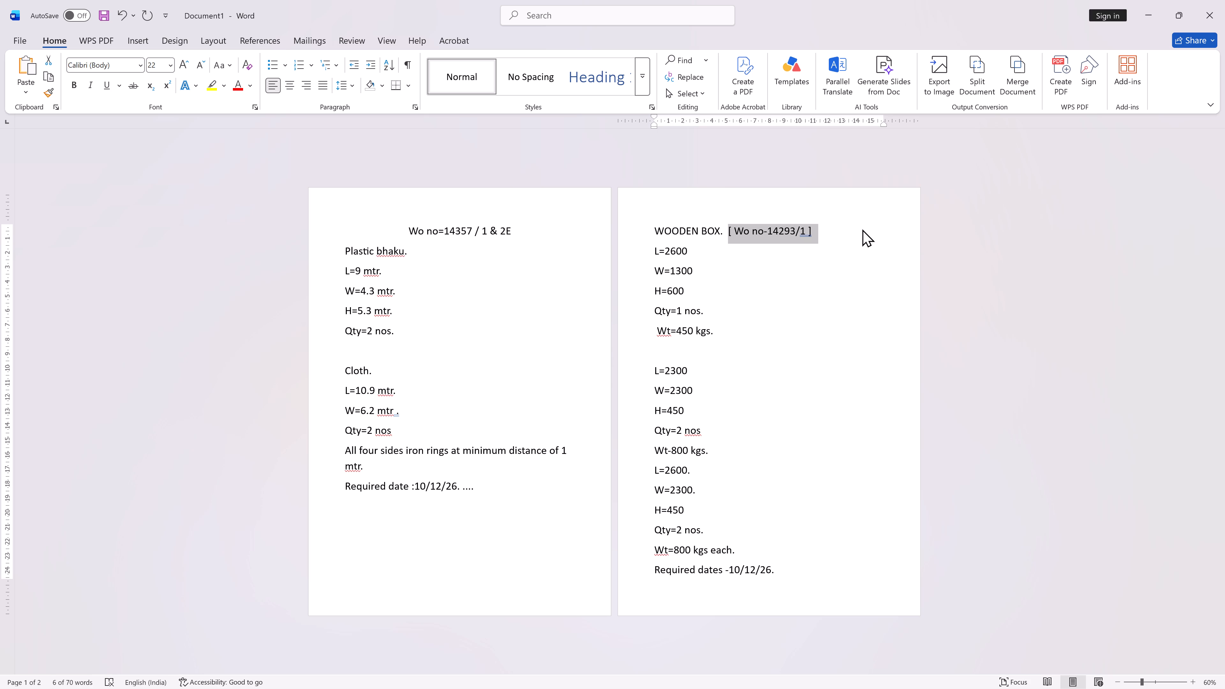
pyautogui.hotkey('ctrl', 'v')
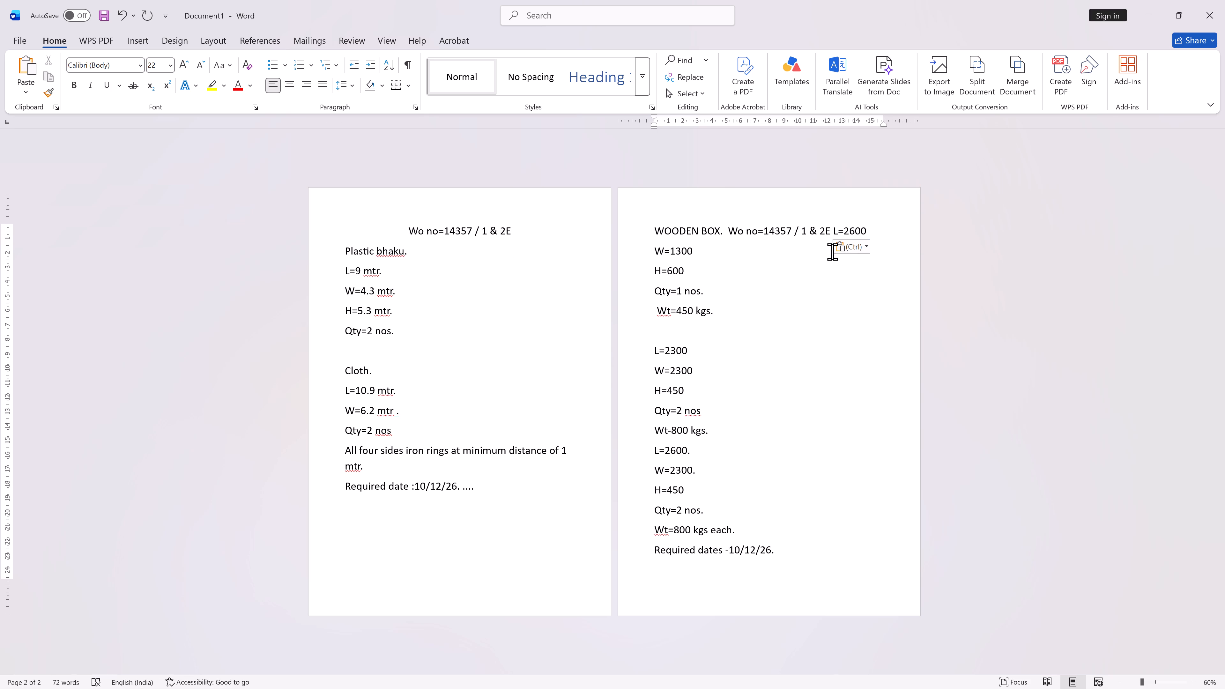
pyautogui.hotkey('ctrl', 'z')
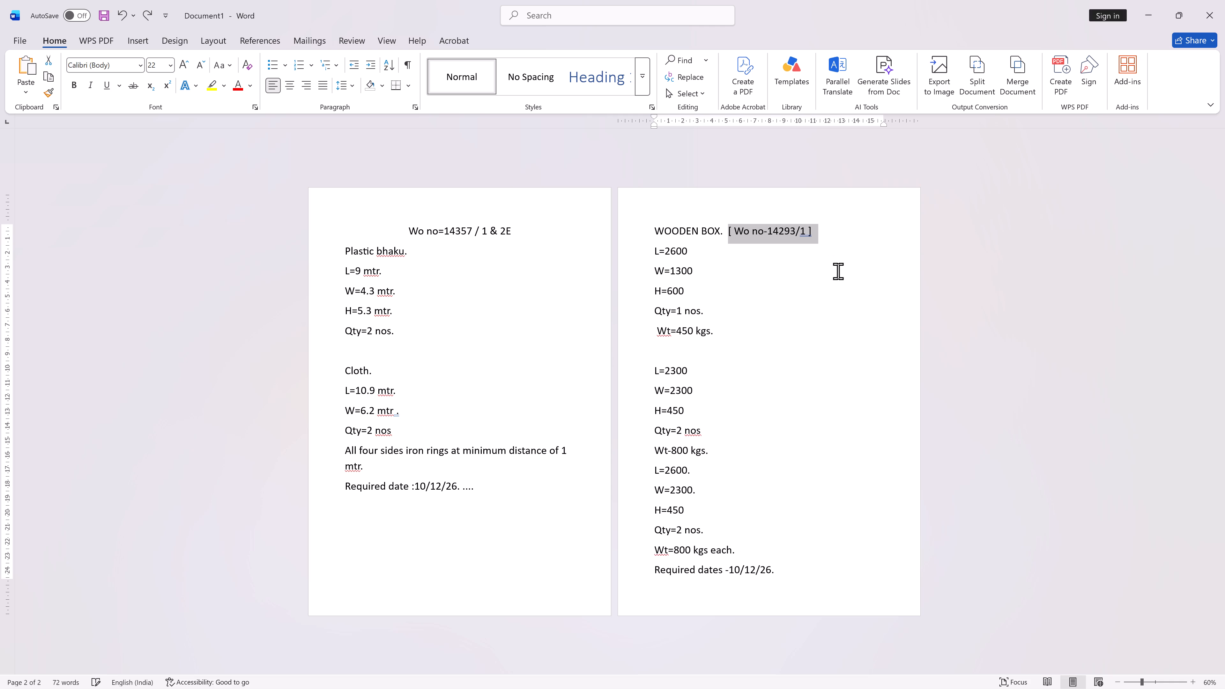
# Replace the work order number beside WOODEN BOX. with the copied Wo no=14357 / 1 & 2E, keeping it in square brackets.
pyautogui.click(742, 235)
pyautogui.moveTo(727, 232); pyautogui.dragTo(808, 239)
pyautogui.hotkey('ctrl', 'v')
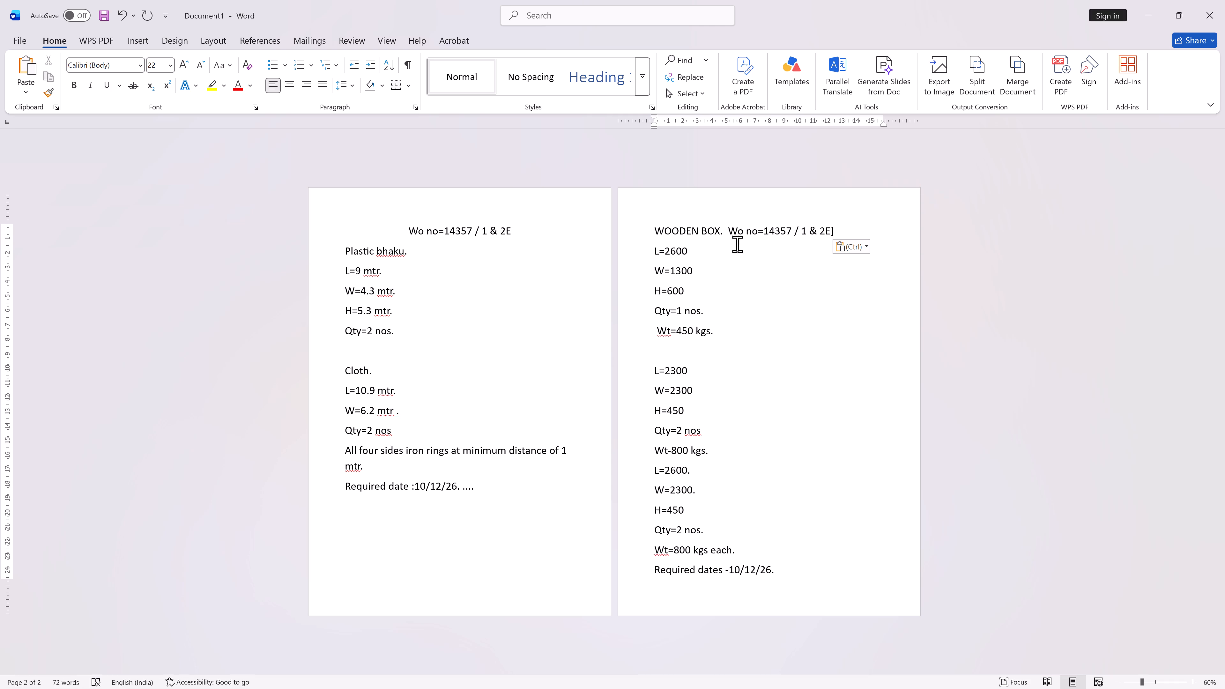
pyautogui.click(730, 234)
pyautogui.press('[')
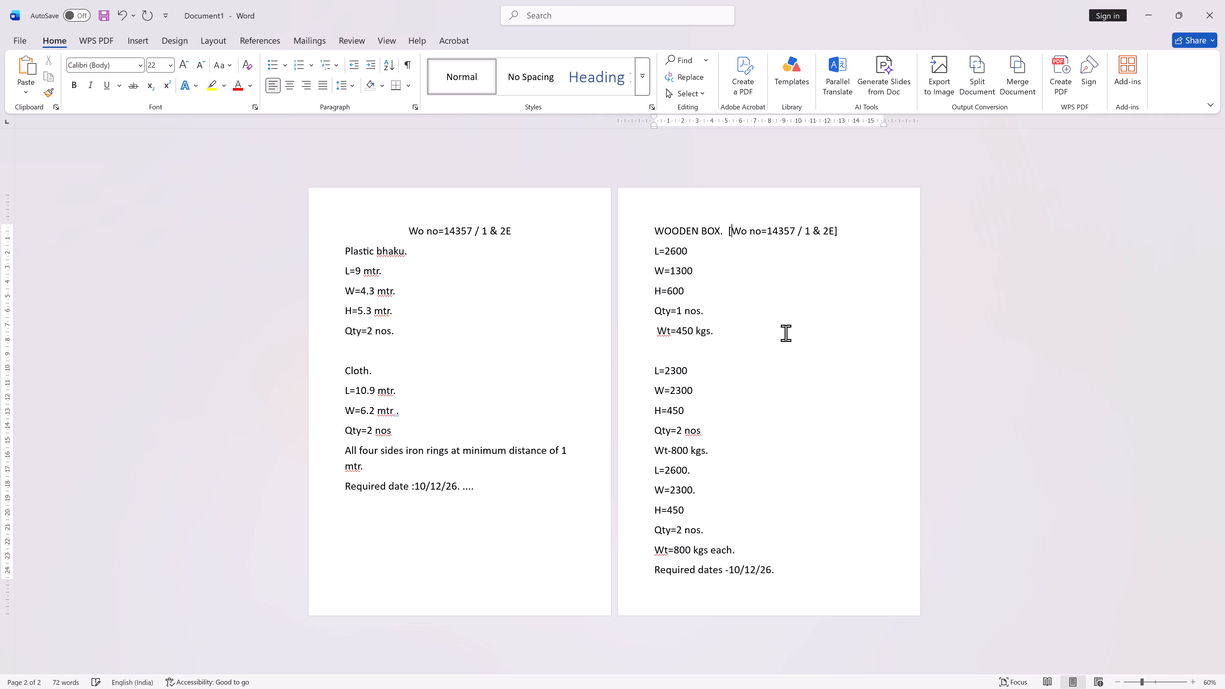
pyautogui.click(793, 304)
# Print all pages one-sided on the RICOH M 2310N printer, using its A4 profile.
pyautogui.hotkey('ctrl', 'p')
pyautogui.click(219, 181)
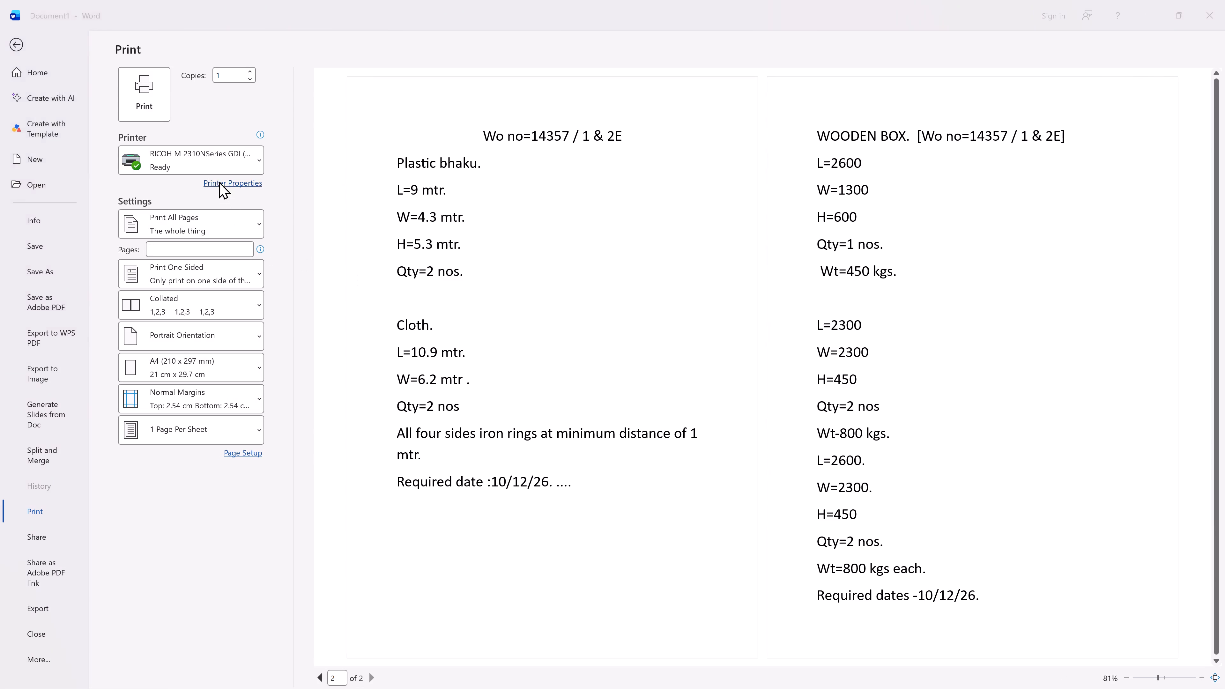
pyautogui.click(102, 236)
pyautogui.click(69, 258)
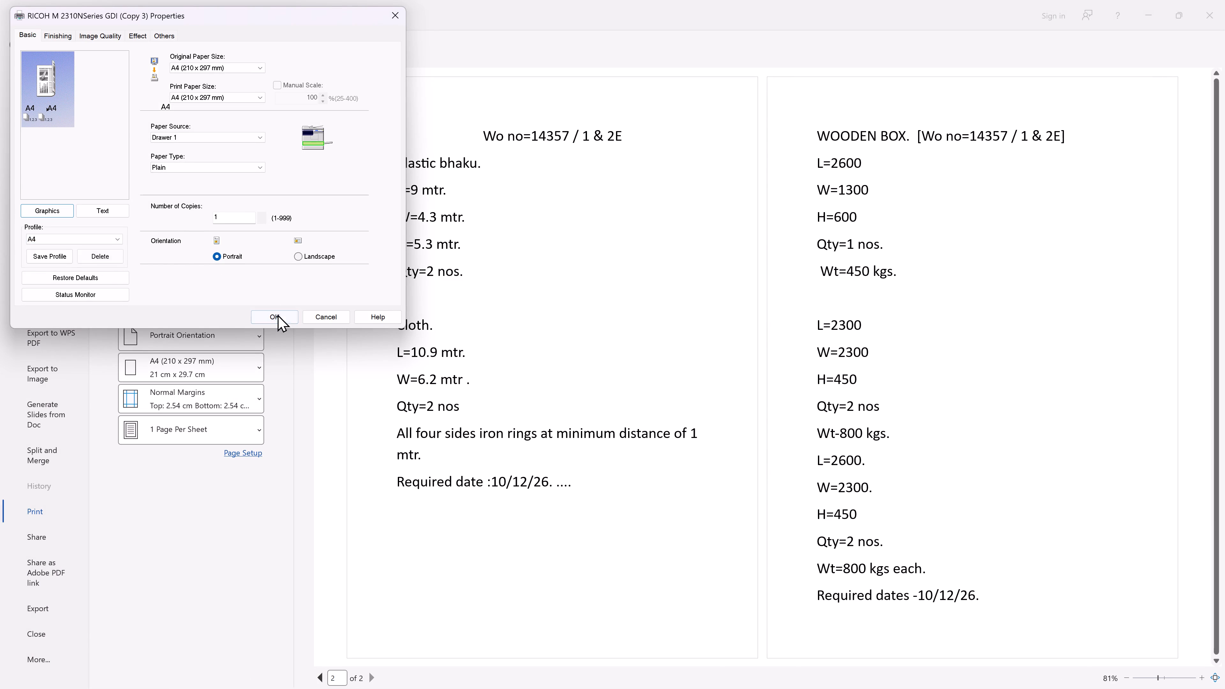
pyautogui.click(278, 314)
pyautogui.click(194, 271)
pyautogui.click(187, 307)
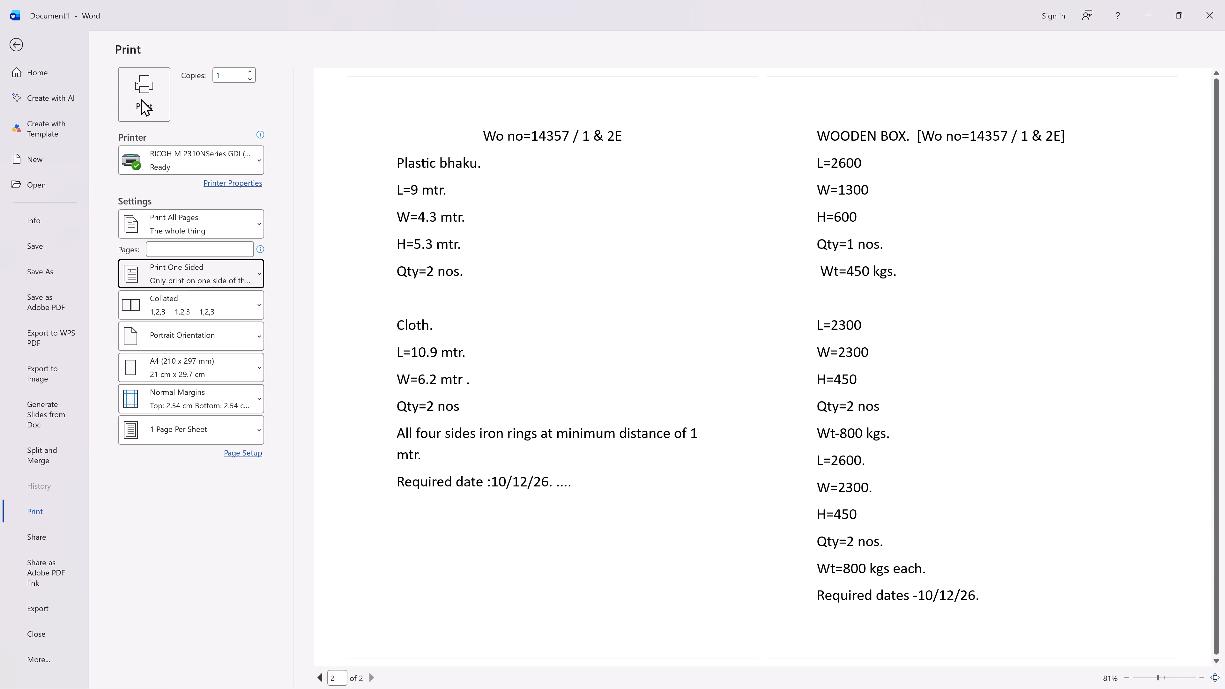
pyautogui.click(141, 95)
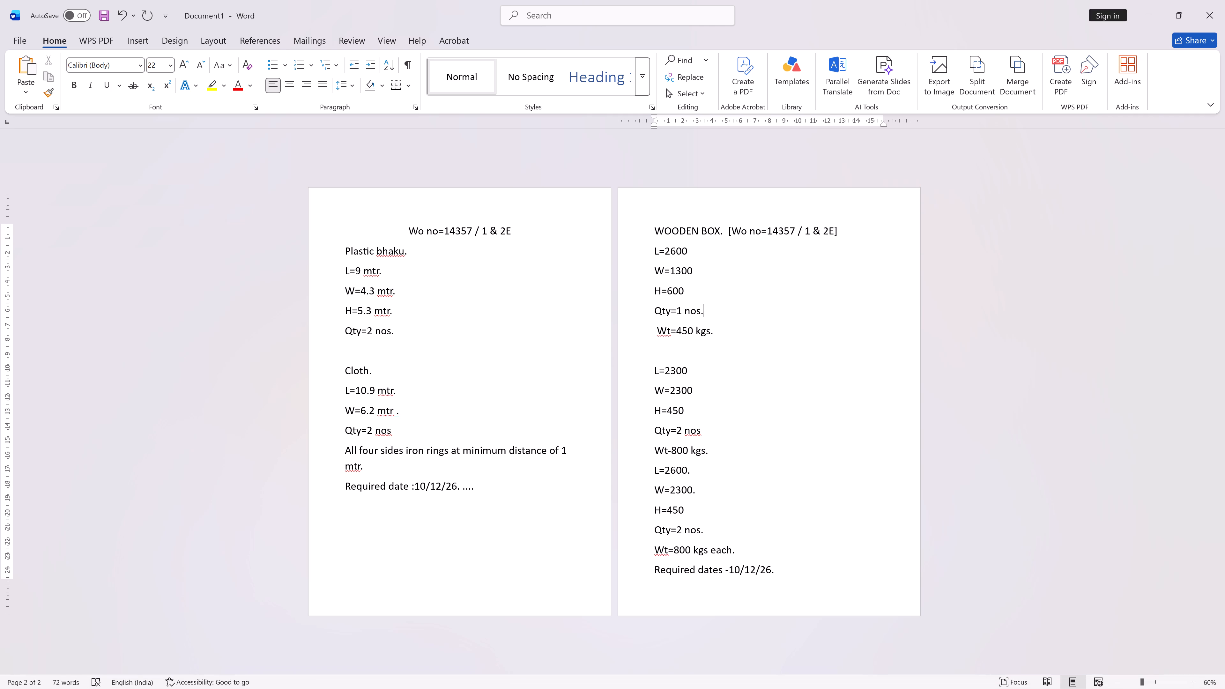
# Close the document.
pyautogui.click(1222, 0)
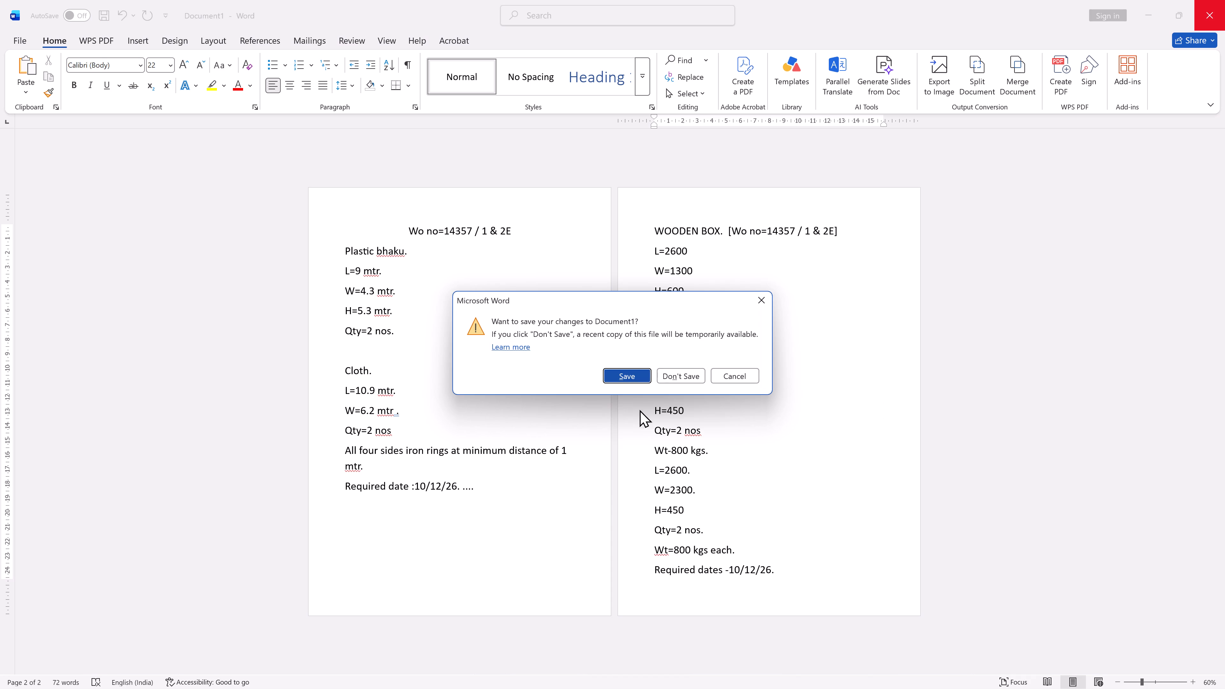
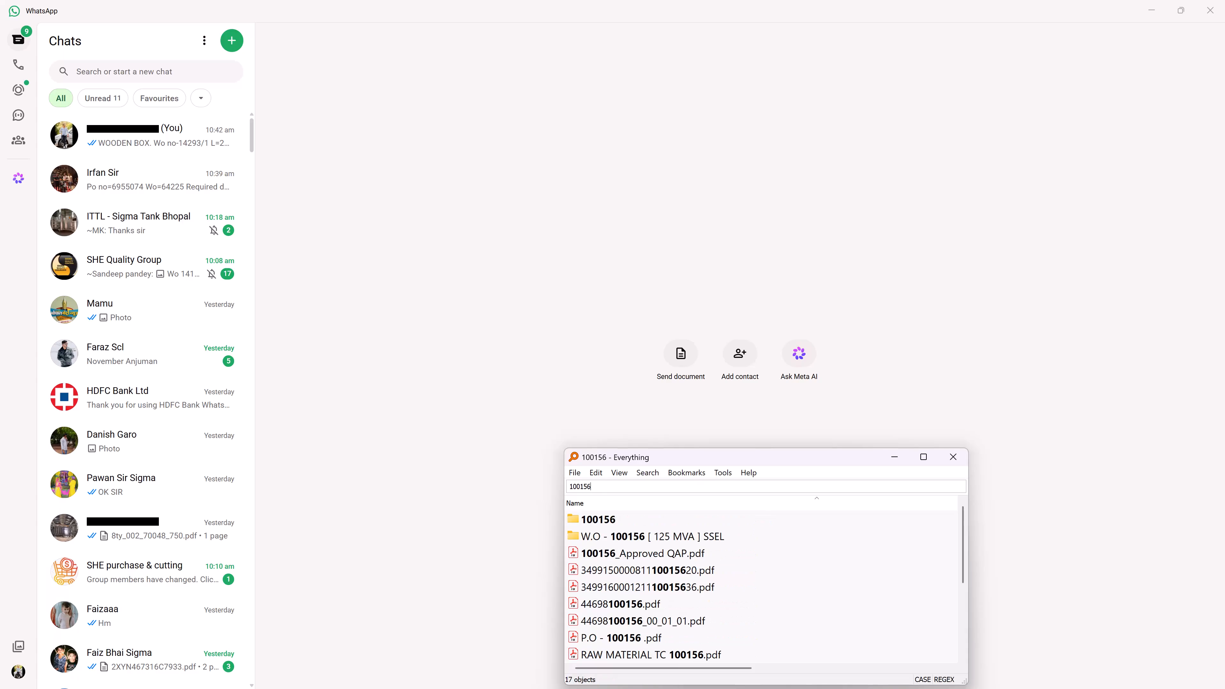
# Open the purchase order PDF, PO - 100156, from the PO folder of W.O - 100156 [ 125 MVA ] SSEL and view it.
pyautogui.press('Return')
pyautogui.press('Return')
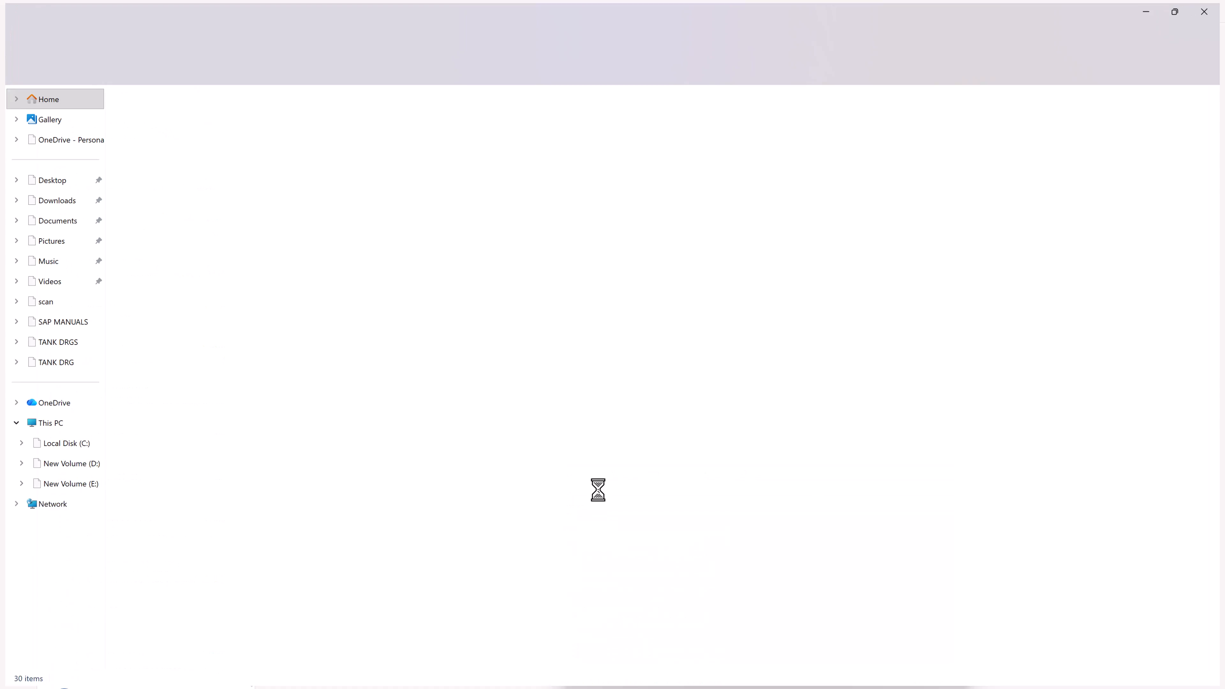
pyautogui.doubleClick(205, 121)
pyautogui.doubleClick(200, 116)
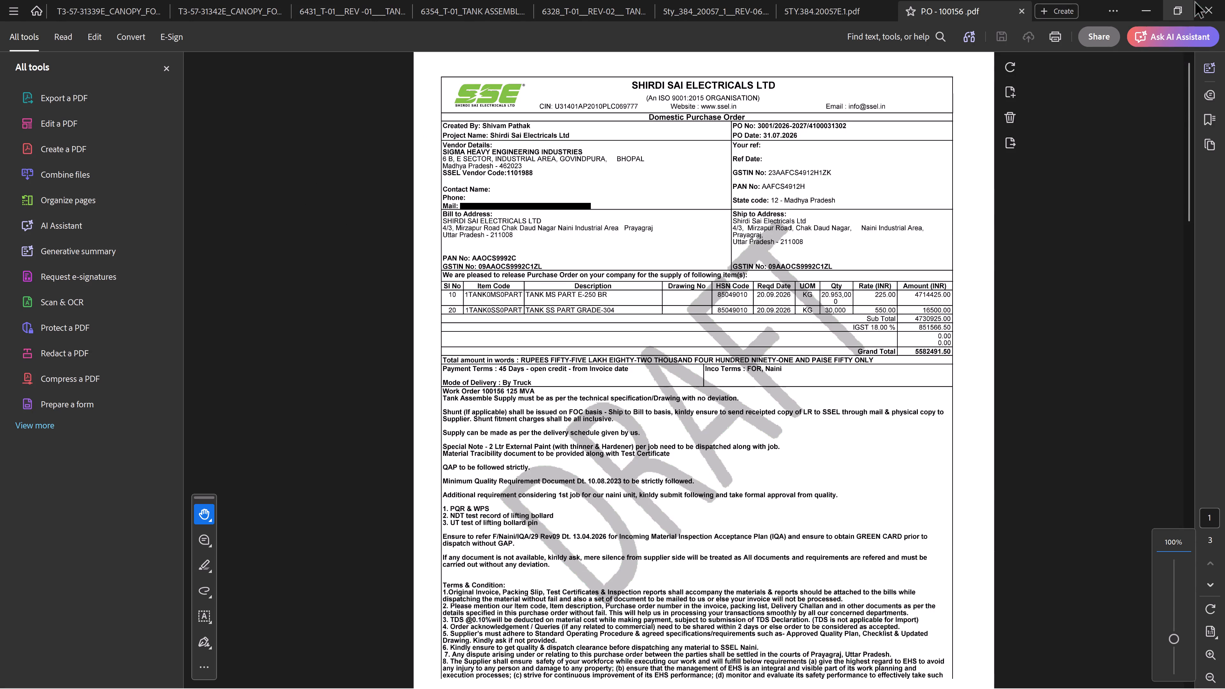
pyautogui.click(1147, 1)
# Open 100156_Approved QAP.pdf from the OGA , QAP BUSHING folder of the same work order.
pyautogui.click(76, 34)
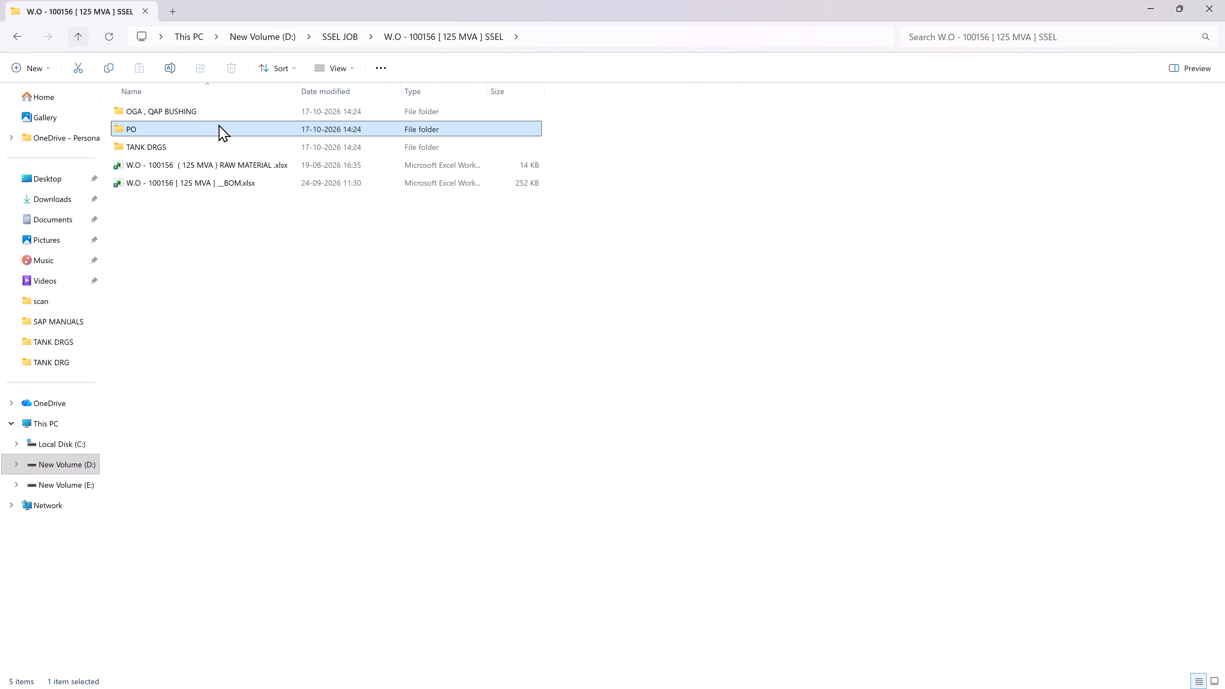
pyautogui.doubleClick(196, 112)
pyautogui.doubleClick(213, 113)
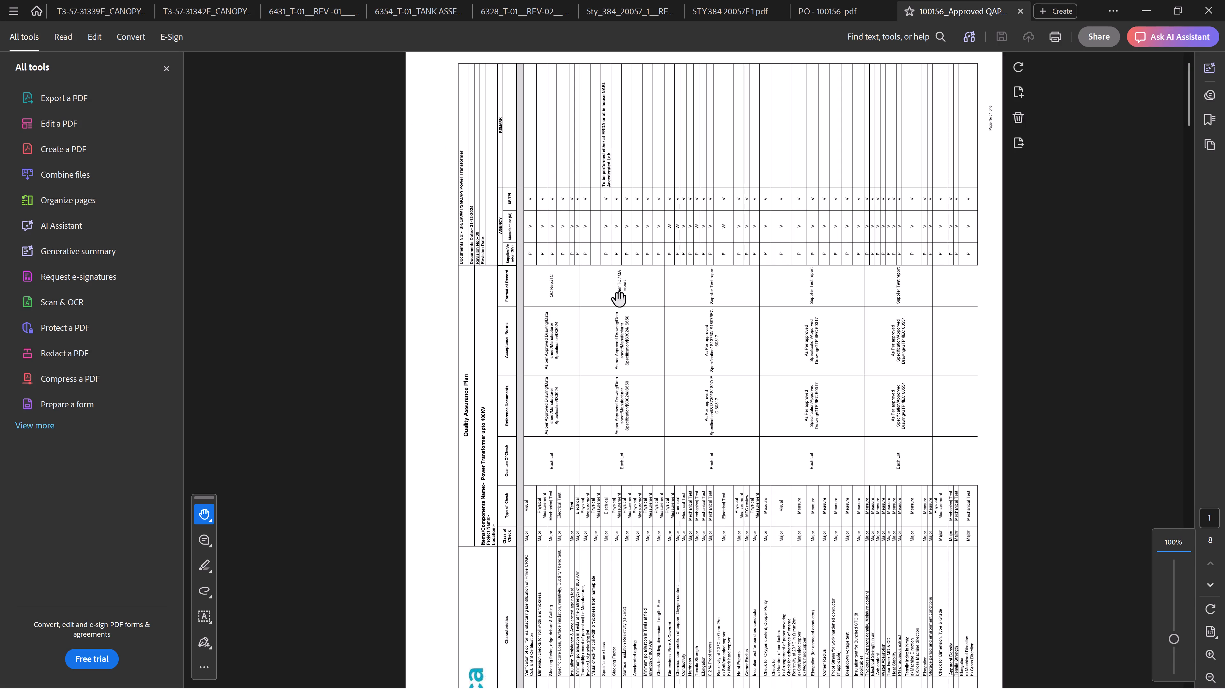